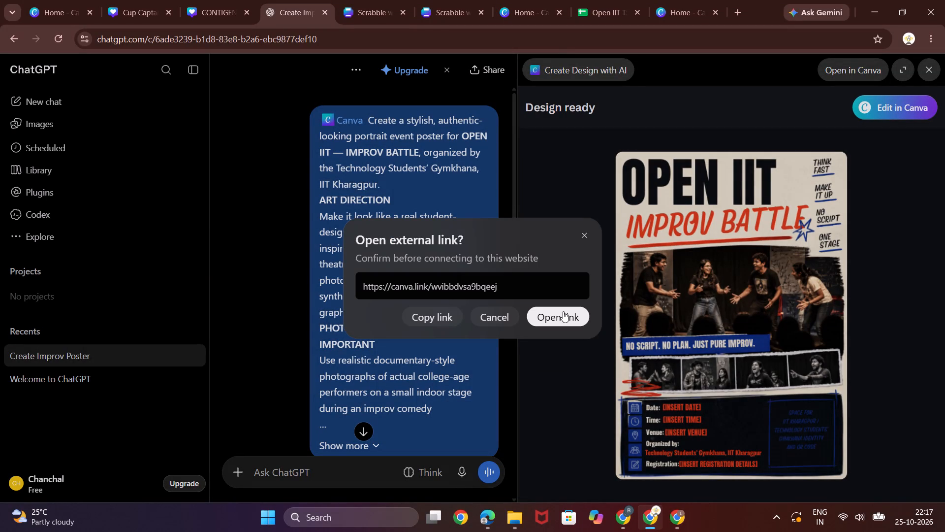
{"action": "left_click", "coordinate": [563, 311]}
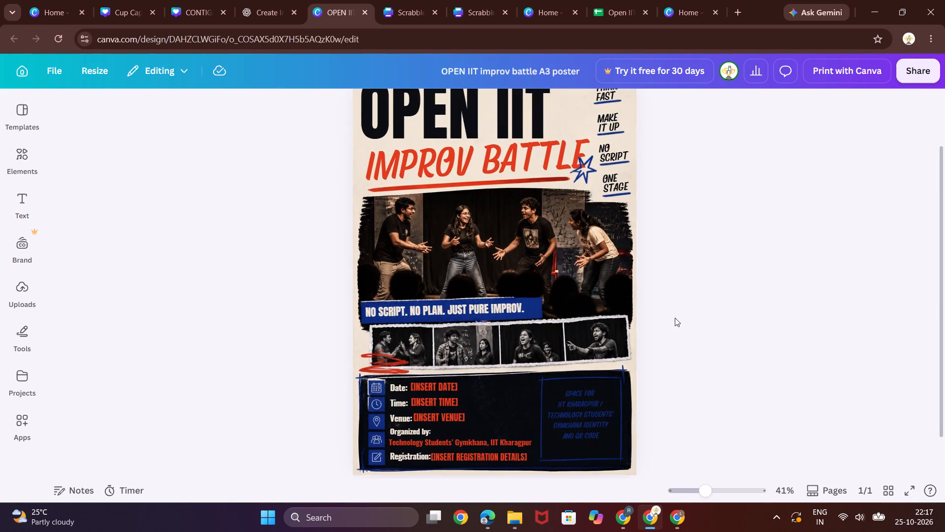
Duplicate the main photo of the four performers and place the copy at the poster's top, behind the OPEN IIT title.
{"action": "scroll", "coordinate": [675, 318], "scroll_direction": "up", "scroll_amount": 1}
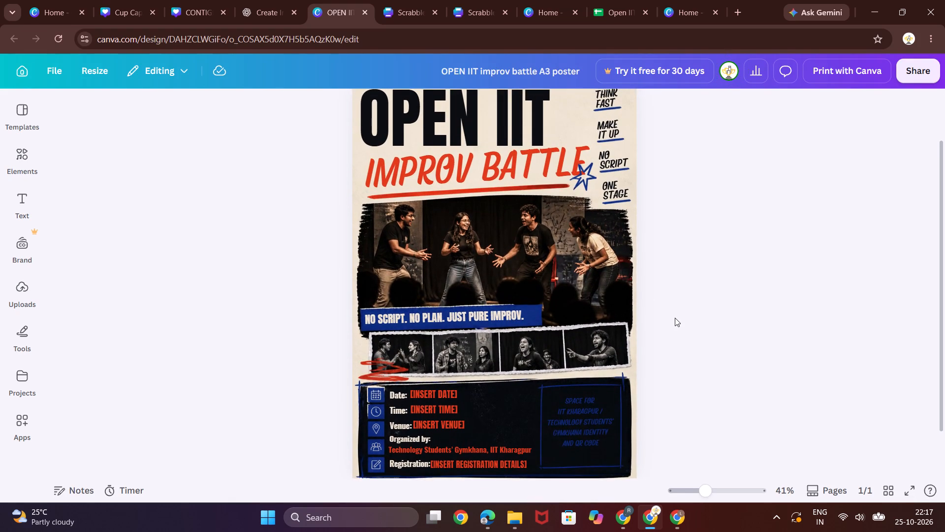
{"action": "scroll", "coordinate": [675, 318], "scroll_direction": "up", "scroll_amount": 1}
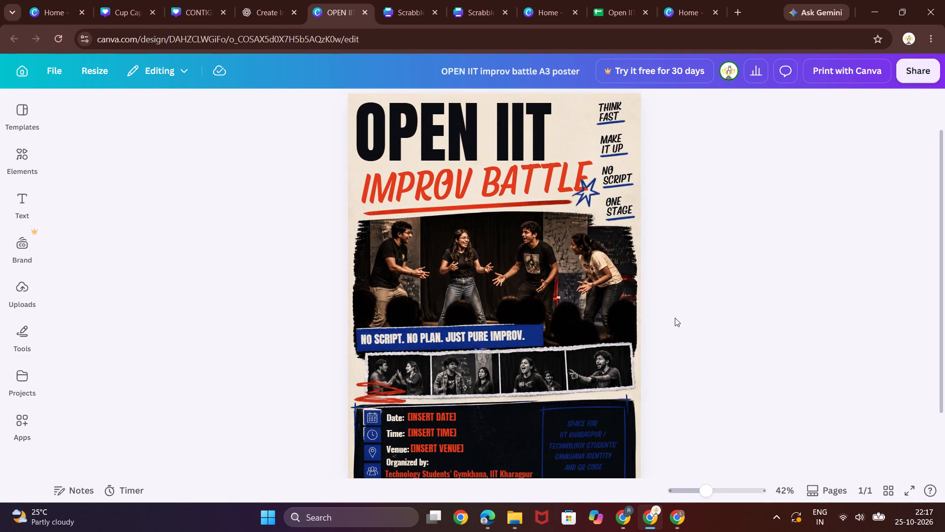
{"action": "scroll", "coordinate": [675, 318], "scroll_direction": "up", "scroll_amount": 1}
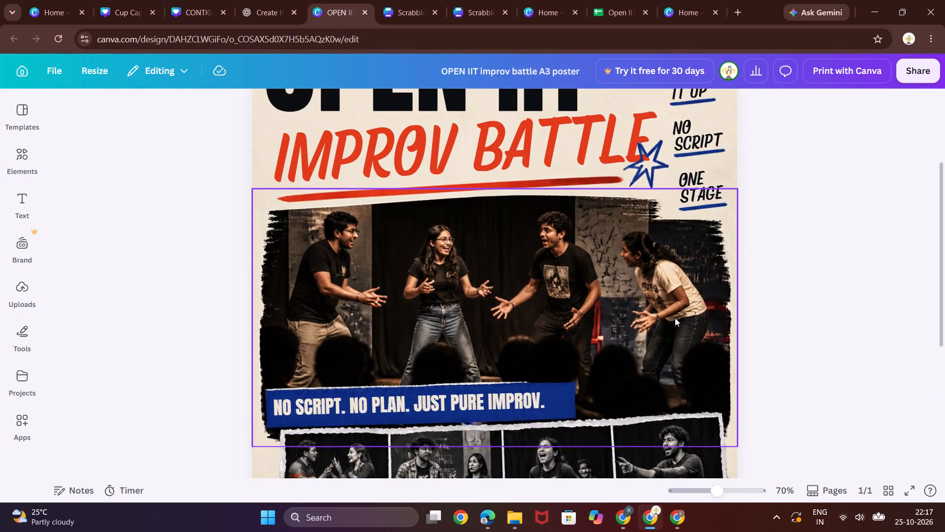
{"action": "scroll", "coordinate": [675, 318], "scroll_direction": "up", "scroll_amount": 1}
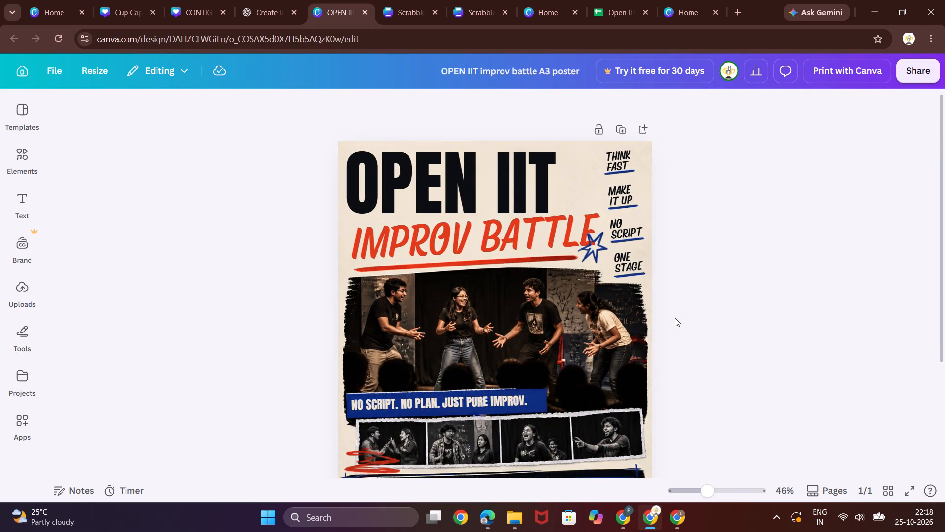
{"action": "left_click", "coordinate": [711, 224]}
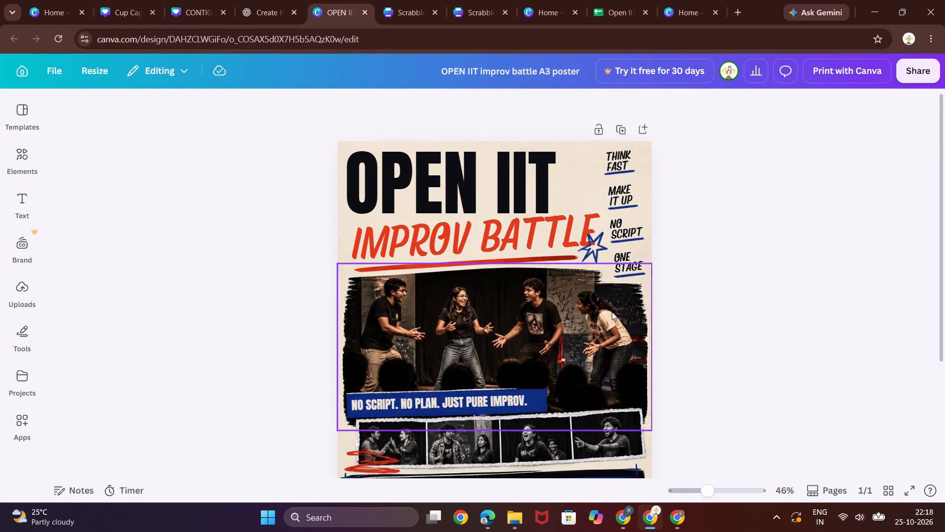
{"action": "left_click", "coordinate": [612, 312]}
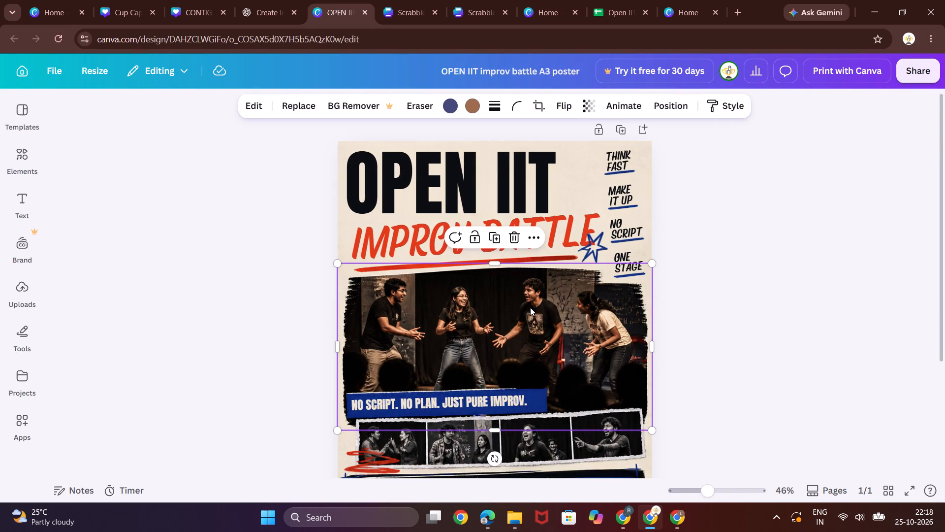
{"action": "key", "text": "ctrl+d"}
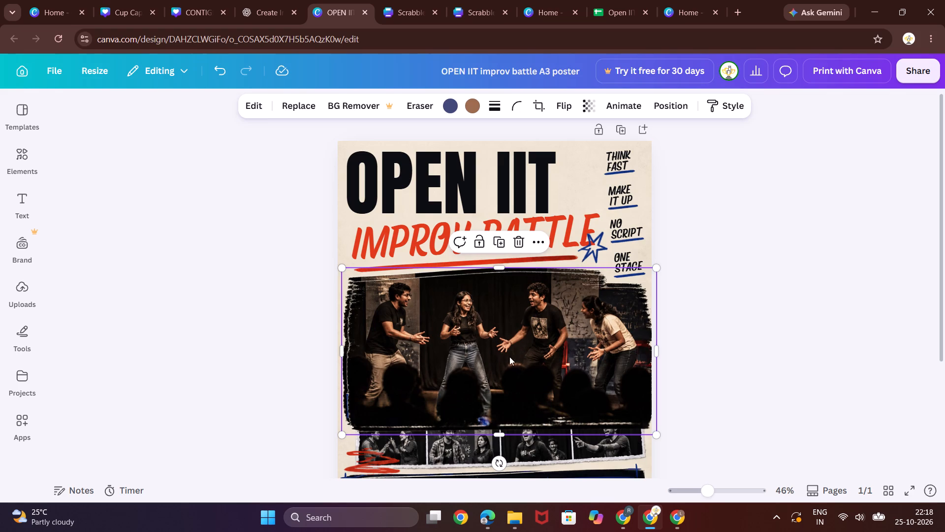
{"action": "left_click_drag", "start_coordinate": [509, 357], "coordinate": [347, 179]}
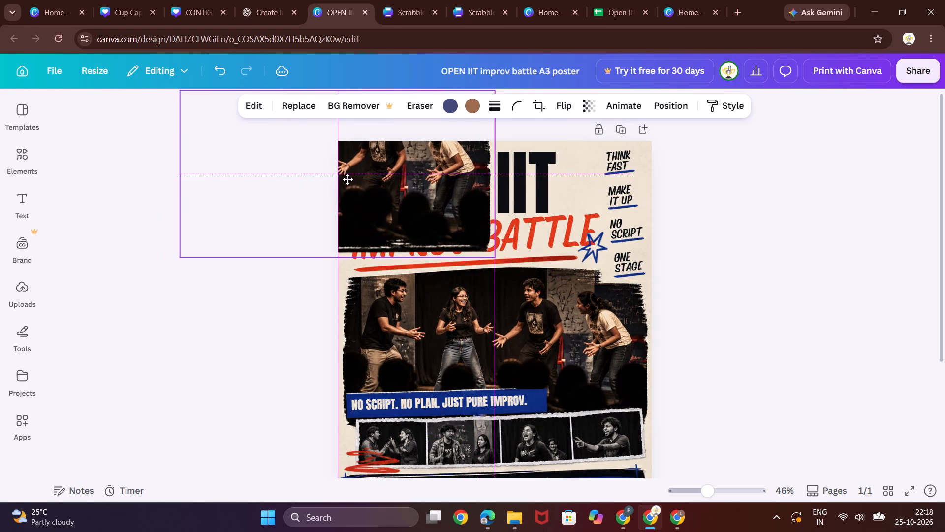
{"action": "left_click_drag", "start_coordinate": [347, 179], "coordinate": [398, 164]}
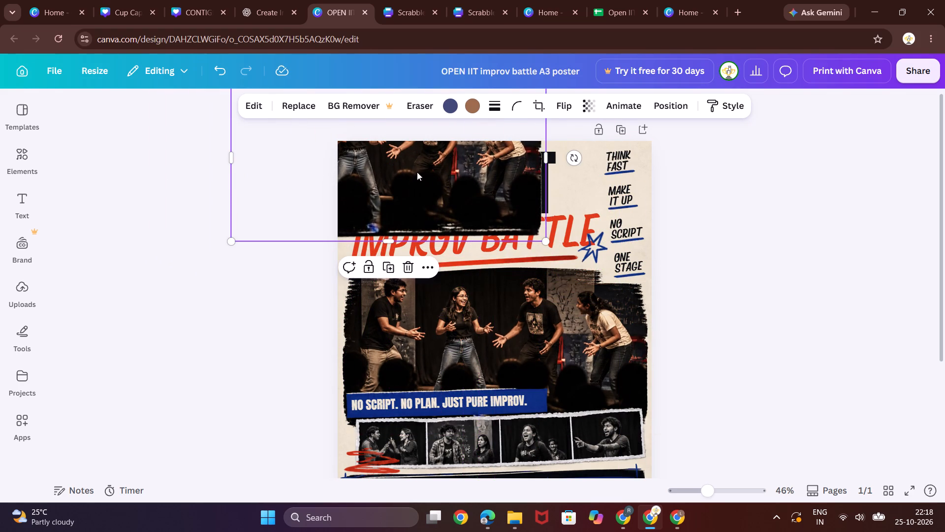
{"action": "right_click", "coordinate": [443, 172]}
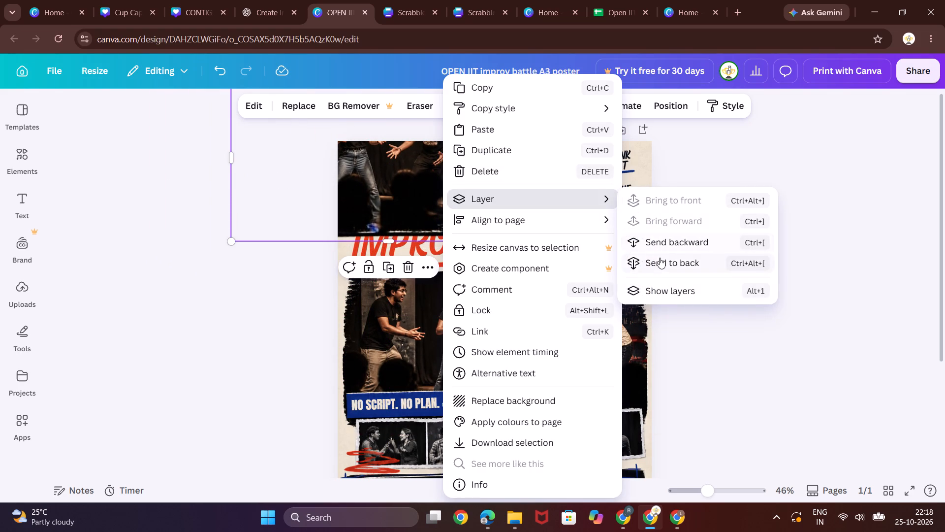
{"action": "left_click", "coordinate": [660, 259]}
Browse the Style Match styles available for the copied performers photo.
{"action": "left_click", "coordinate": [257, 104]}
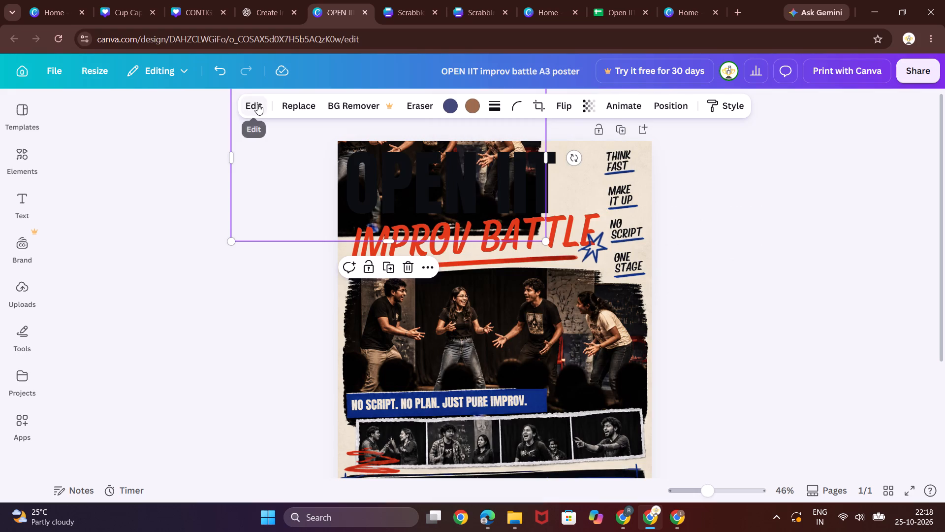
{"action": "left_click", "coordinate": [257, 104]}
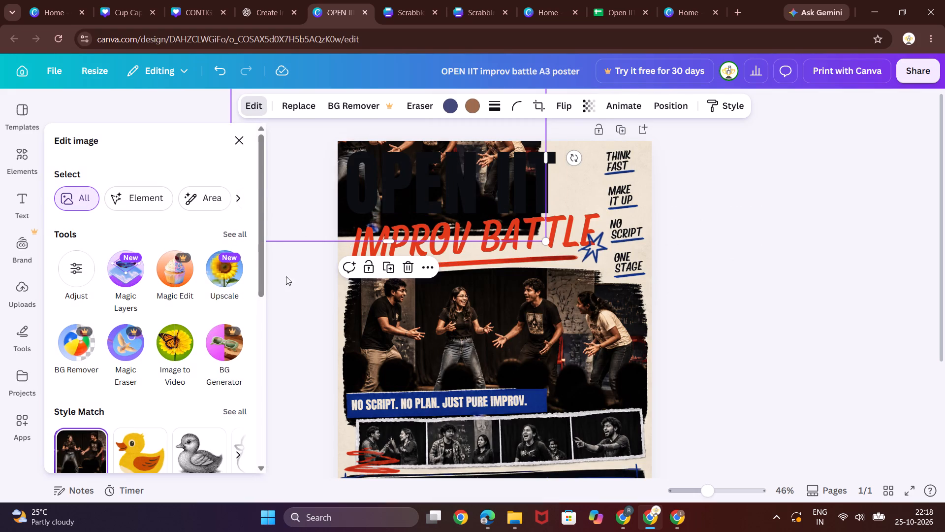
{"action": "scroll", "coordinate": [143, 399], "scroll_direction": "down", "scroll_amount": 2}
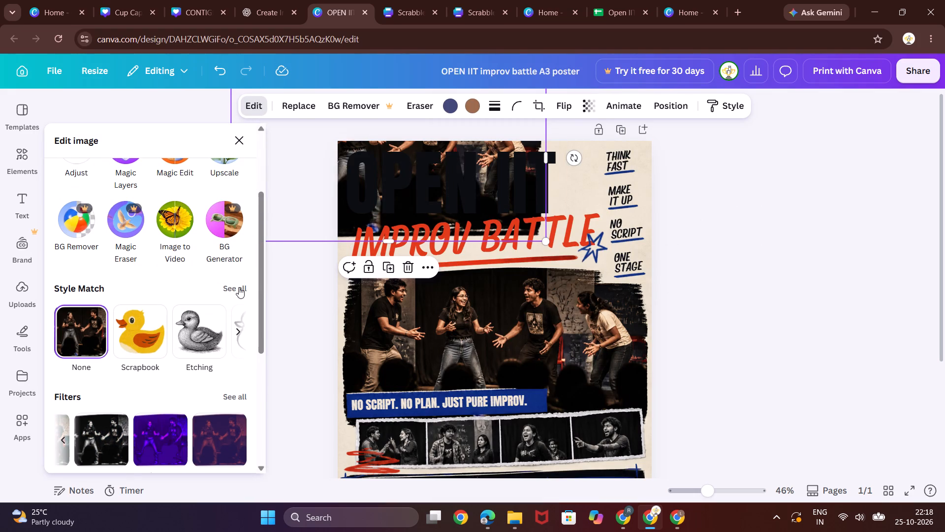
{"action": "left_click", "coordinate": [239, 287]}
{"action": "scroll", "coordinate": [192, 296], "scroll_direction": "down", "scroll_amount": 1}
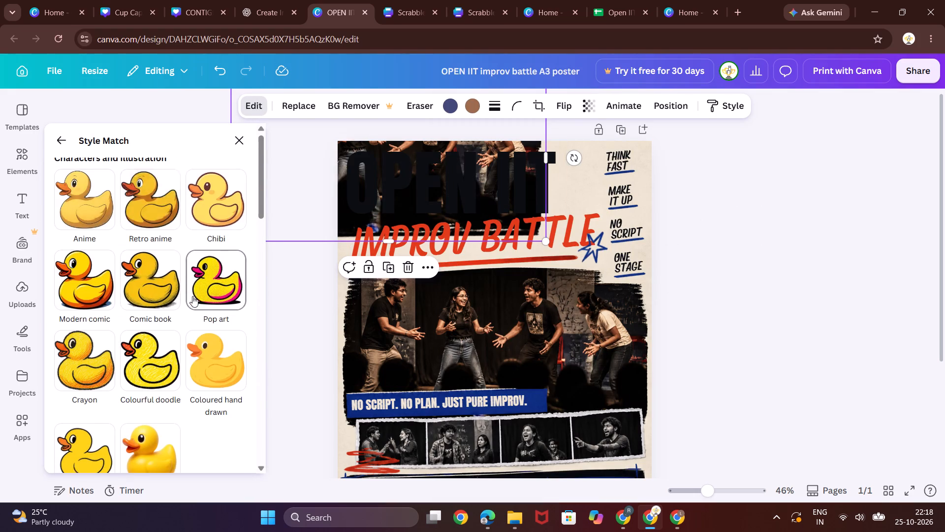
{"action": "scroll", "coordinate": [192, 296], "scroll_direction": "down", "scroll_amount": 14}
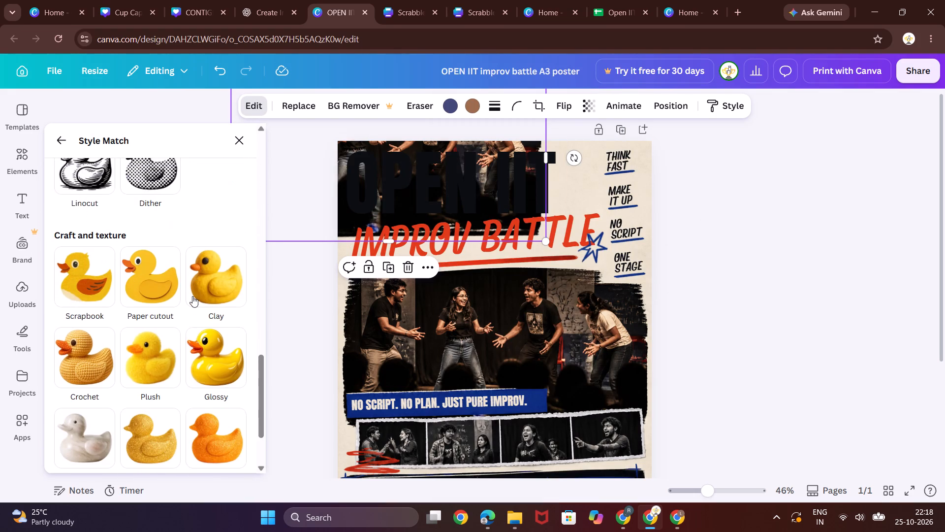
{"action": "scroll", "coordinate": [192, 296], "scroll_direction": "down", "scroll_amount": 5}
{"action": "left_click", "coordinate": [65, 139]}
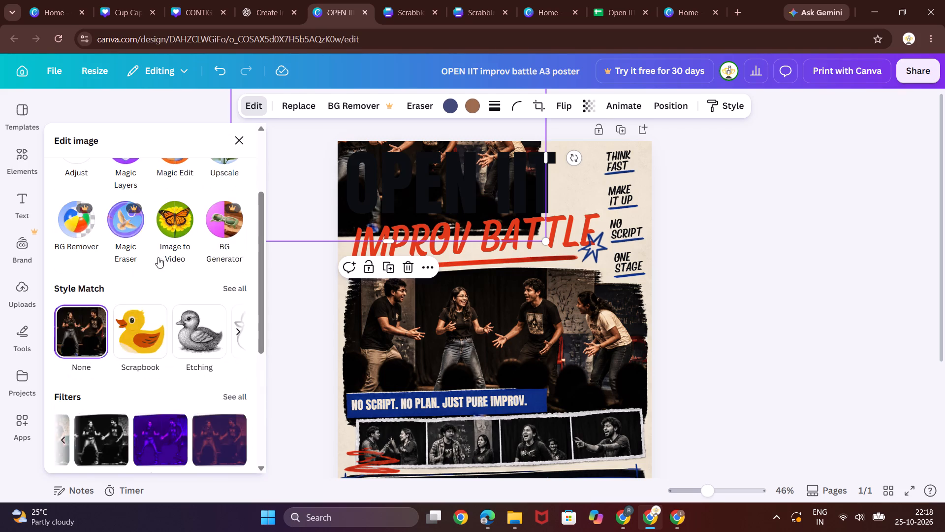
Apply the Custom Duotone filter to the copied photo with red highlights, #FF0000.
{"action": "scroll", "coordinate": [168, 272], "scroll_direction": "up", "scroll_amount": 6}
{"action": "scroll", "coordinate": [175, 283], "scroll_direction": "down", "scroll_amount": 5}
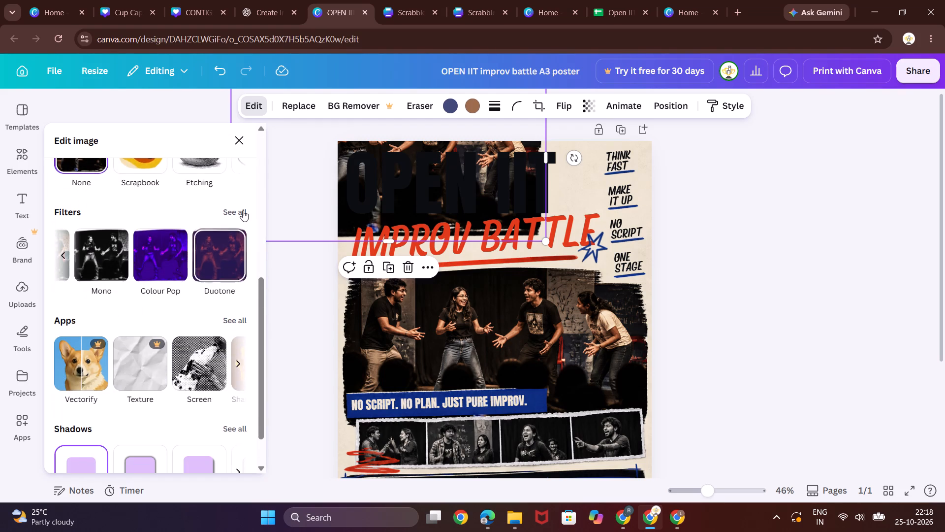
{"action": "left_click", "coordinate": [243, 210]}
{"action": "scroll", "coordinate": [172, 301], "scroll_direction": "down", "scroll_amount": 8}
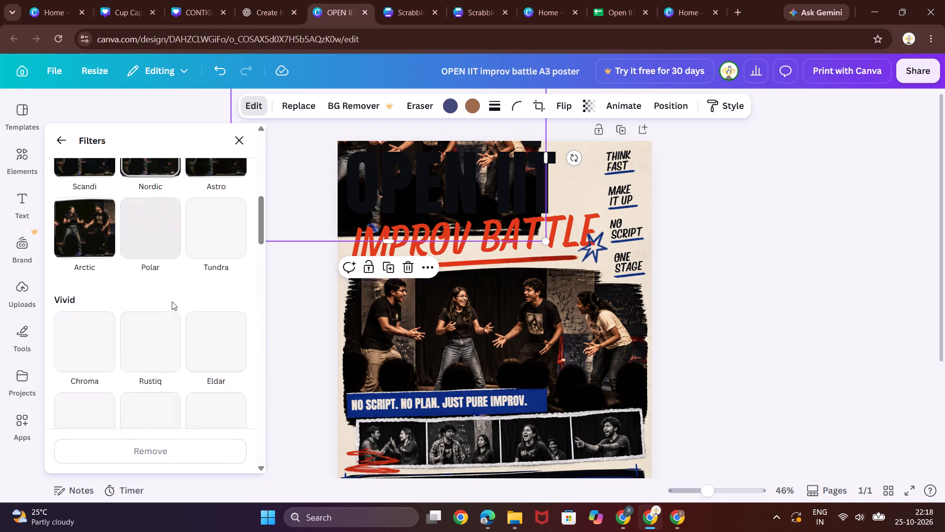
{"action": "scroll", "coordinate": [172, 301], "scroll_direction": "down", "scroll_amount": 9}
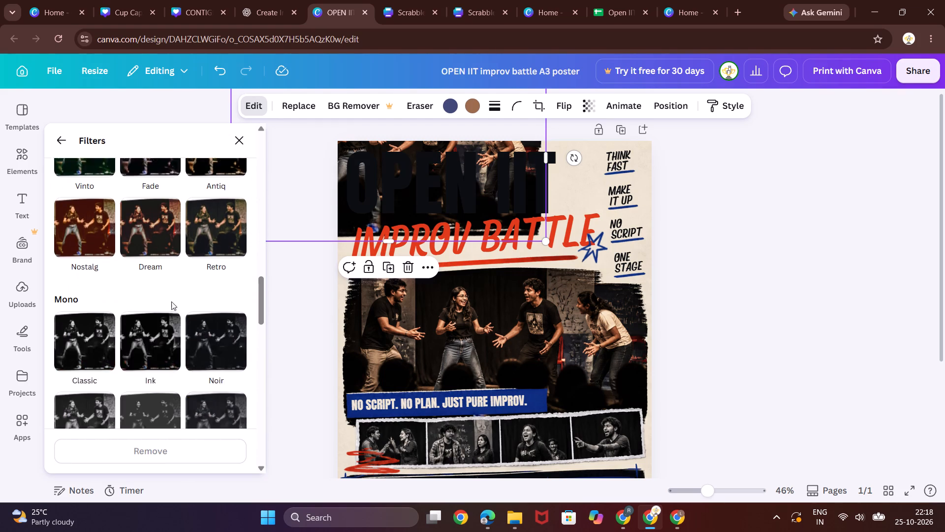
{"action": "scroll", "coordinate": [129, 303], "scroll_direction": "down", "scroll_amount": 5}
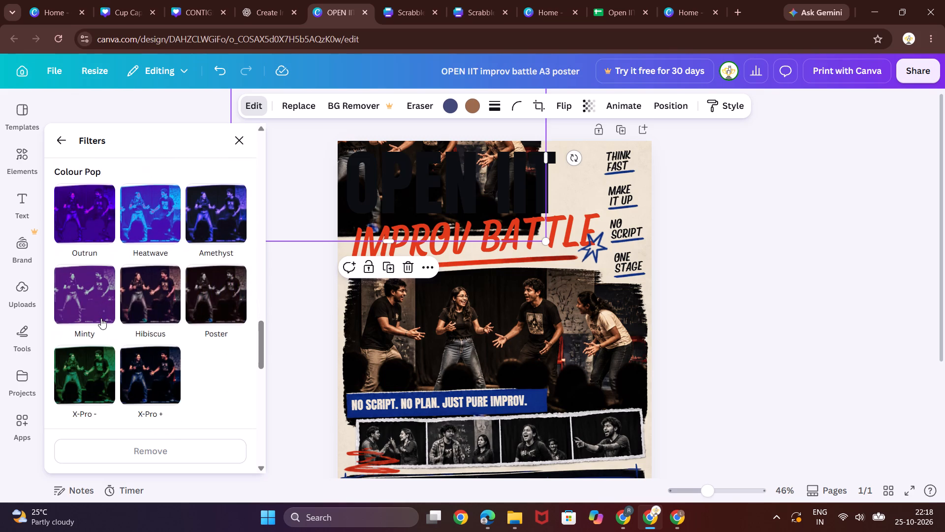
{"action": "scroll", "coordinate": [101, 318], "scroll_direction": "down", "scroll_amount": 3}
{"action": "left_click", "coordinate": [93, 306]}
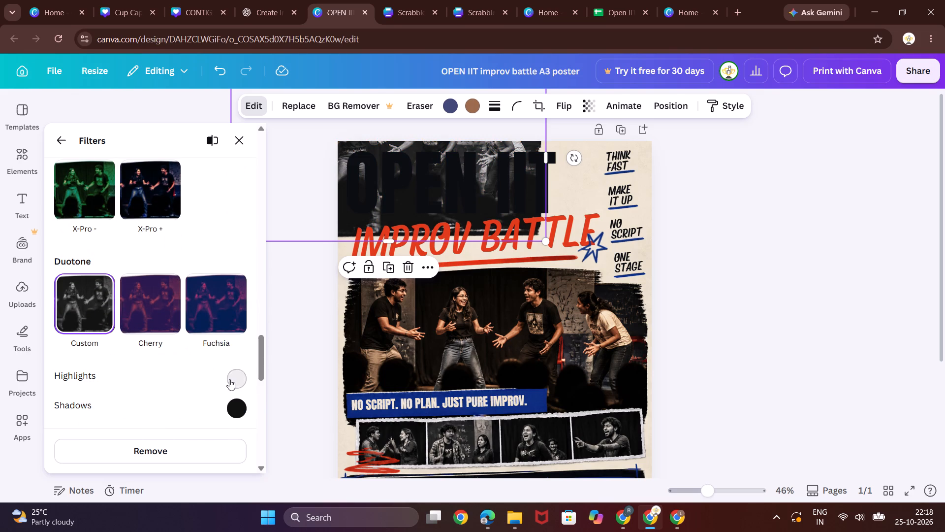
{"action": "left_click", "coordinate": [229, 379]}
{"action": "left_click_drag", "start_coordinate": [344, 282], "coordinate": [417, 221]}
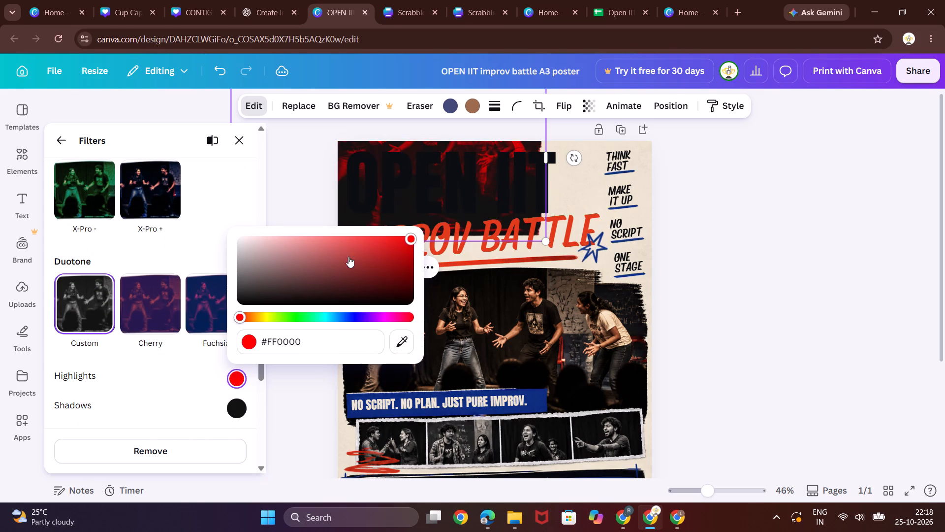
Set the duotone shadows of the copied photo to very pale pink, #FFF2F2.
{"action": "left_click", "coordinate": [244, 411]}
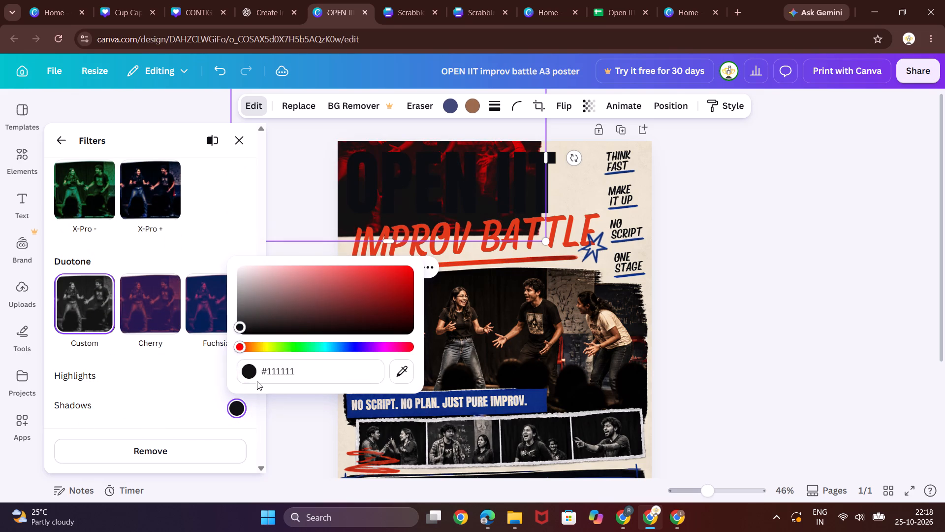
{"action": "left_click_drag", "start_coordinate": [377, 284], "coordinate": [325, 243]}
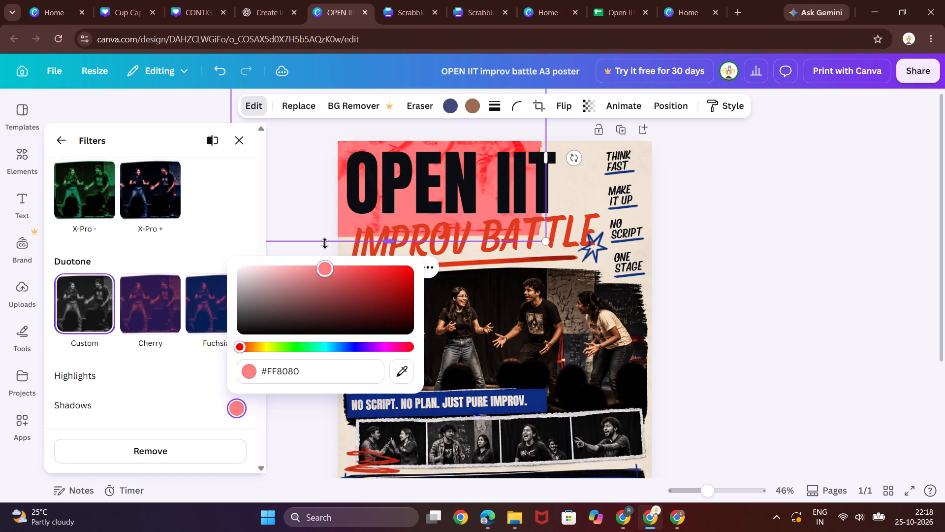
{"action": "left_click_drag", "start_coordinate": [325, 243], "coordinate": [345, 239]}
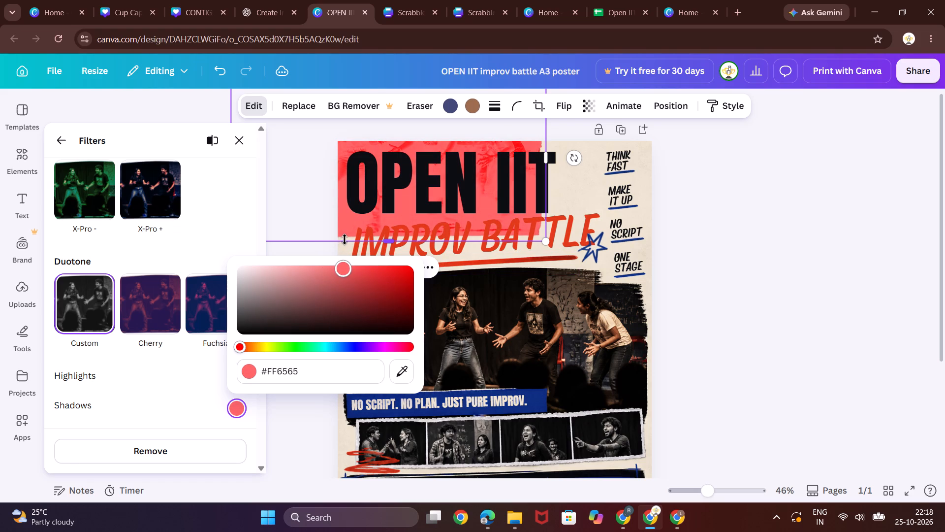
{"action": "left_click_drag", "start_coordinate": [345, 239], "coordinate": [255, 220]}
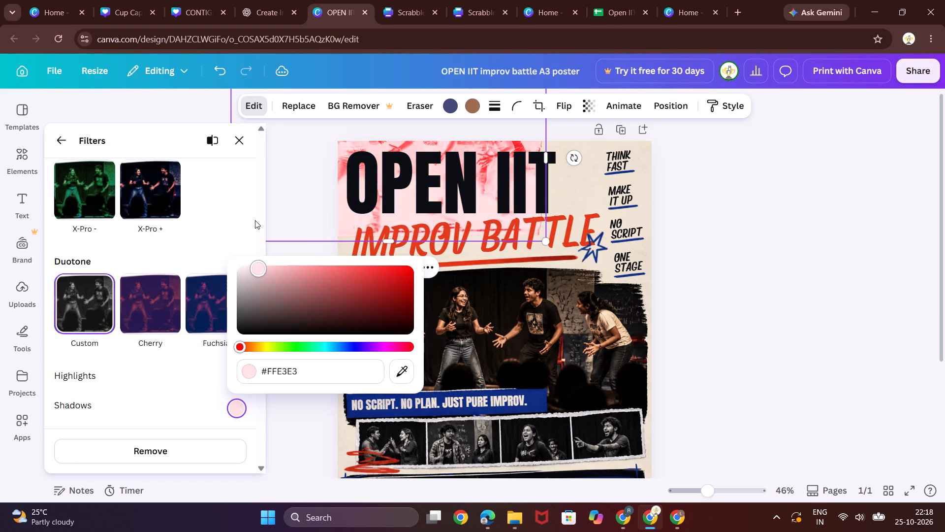
{"action": "left_click_drag", "start_coordinate": [255, 220], "coordinate": [246, 220]}
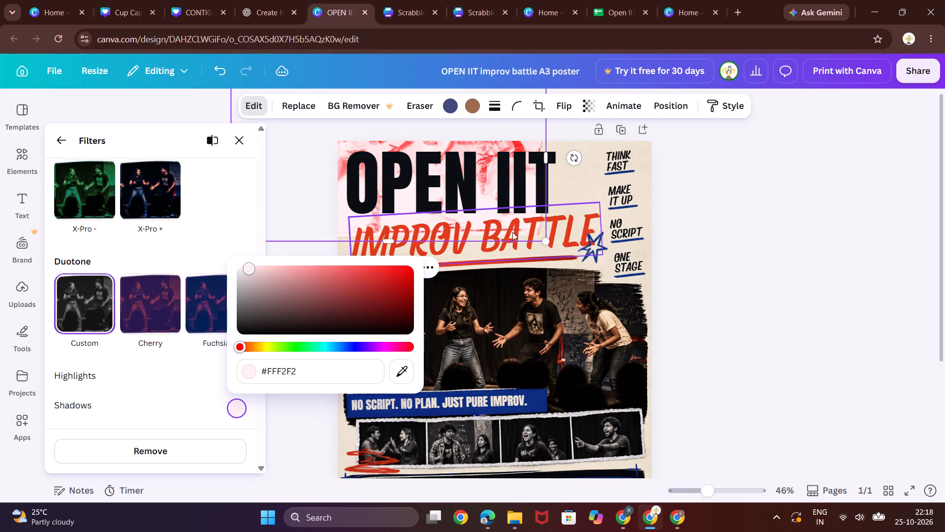
Enlarge the duotone photo and position it behind the title, running off the poster's left edge.
{"action": "left_click_drag", "start_coordinate": [545, 245], "coordinate": [596, 264]}
{"action": "left_click_drag", "start_coordinate": [342, 216], "coordinate": [396, 195]}
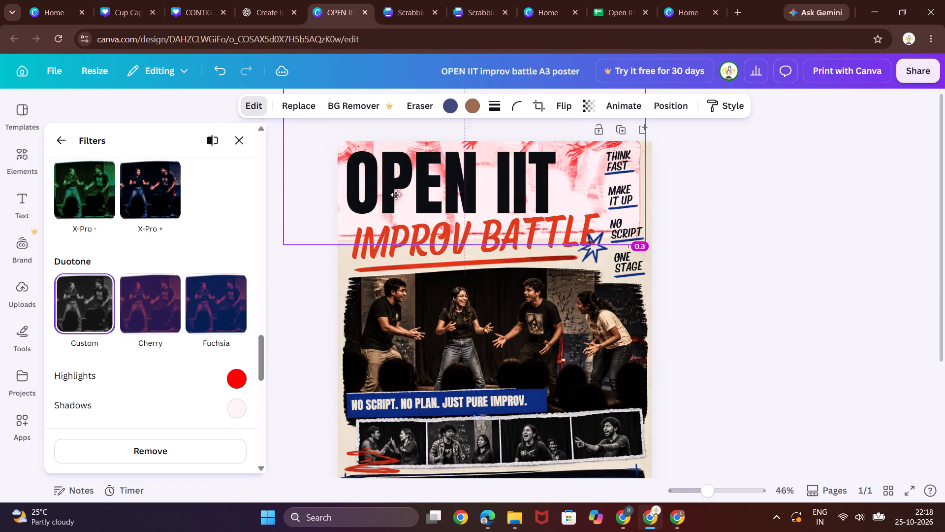
{"action": "left_click_drag", "start_coordinate": [396, 195], "coordinate": [335, 195]}
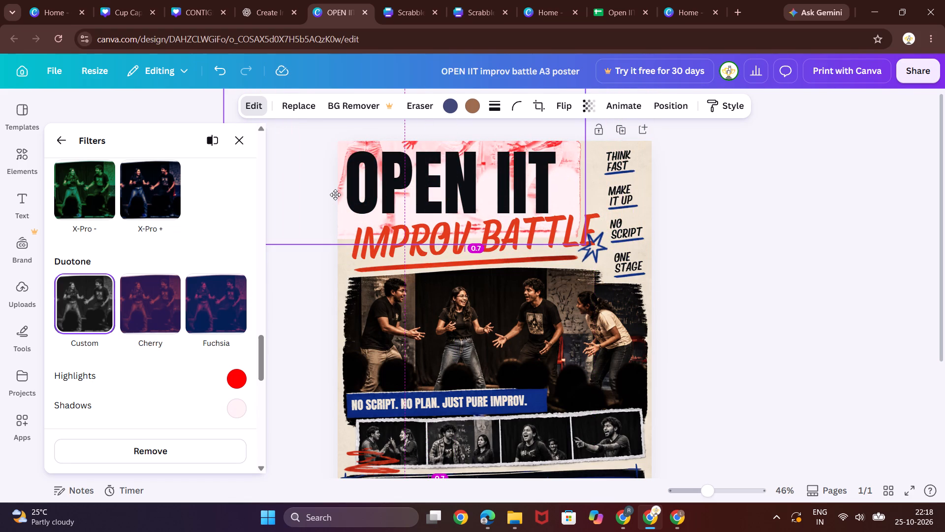
{"action": "left_click_drag", "start_coordinate": [335, 195], "coordinate": [325, 198]}
{"action": "left_click", "coordinate": [772, 245]}
{"action": "left_click", "coordinate": [772, 245]}
Shift the main photo of the four performers left so that it runs off the poster's left edge.
{"action": "scroll", "coordinate": [772, 245], "scroll_direction": "down", "scroll_amount": 3}
{"action": "scroll", "coordinate": [772, 245], "scroll_direction": "up", "scroll_amount": 1}
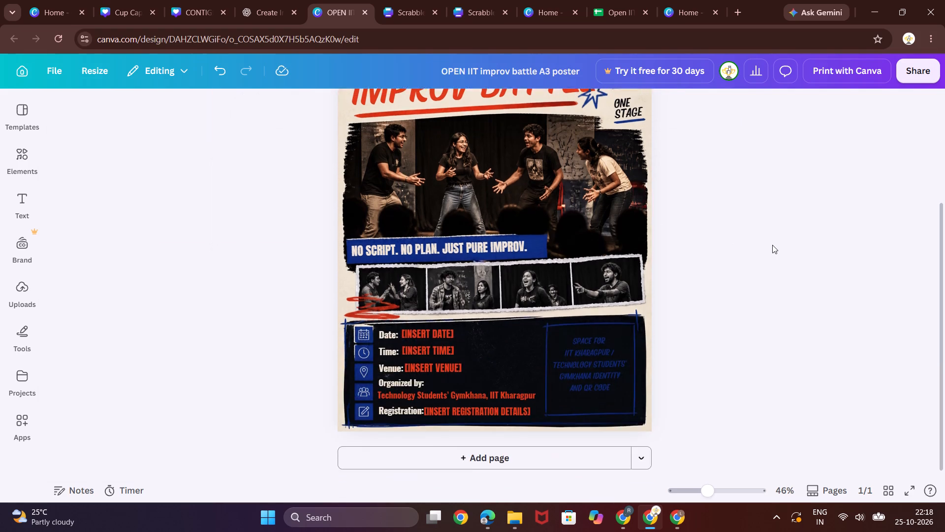
{"action": "scroll", "coordinate": [772, 245], "scroll_direction": "up", "scroll_amount": 1}
{"action": "scroll", "coordinate": [772, 245], "scroll_direction": "down", "scroll_amount": 1}
{"action": "left_click", "coordinate": [627, 262]}
{"action": "left_click_drag", "start_coordinate": [614, 246], "coordinate": [569, 254]}
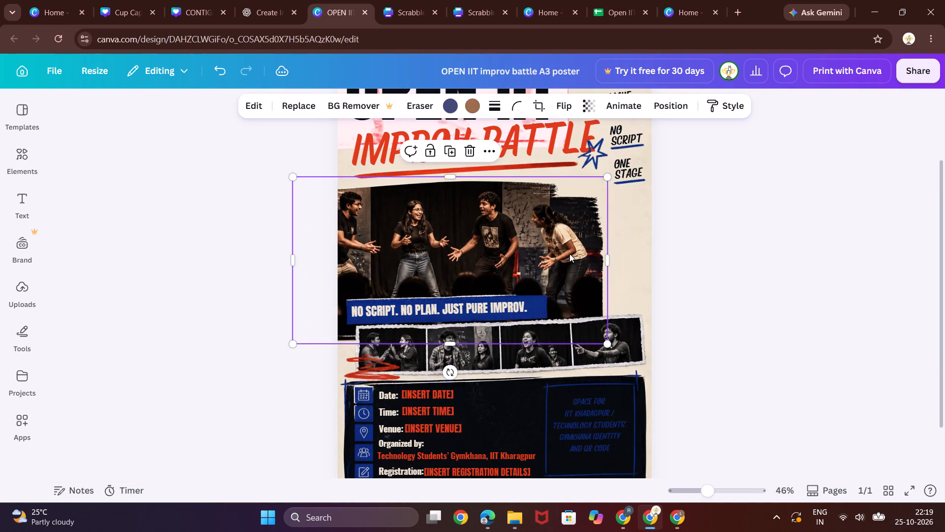
{"action": "left_click", "coordinate": [692, 214]}
Enlarge the four slogans and their blue underlines together to font size 38.3, placing them slightly lower along the poster's right edge.
{"action": "scroll", "coordinate": [746, 219], "scroll_direction": "up", "scroll_amount": 2}
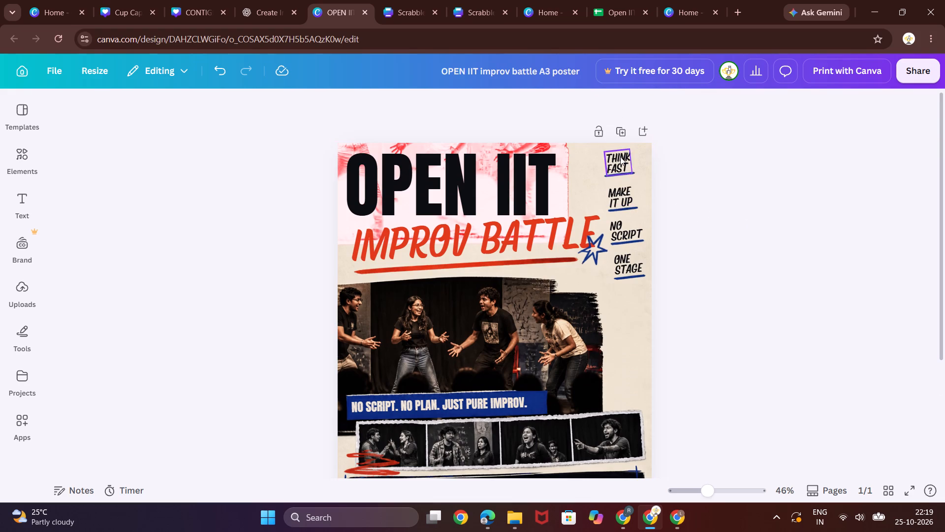
{"action": "left_click_drag", "start_coordinate": [681, 150], "coordinate": [623, 291]}
{"action": "left_click_drag", "start_coordinate": [630, 225], "coordinate": [637, 280]}
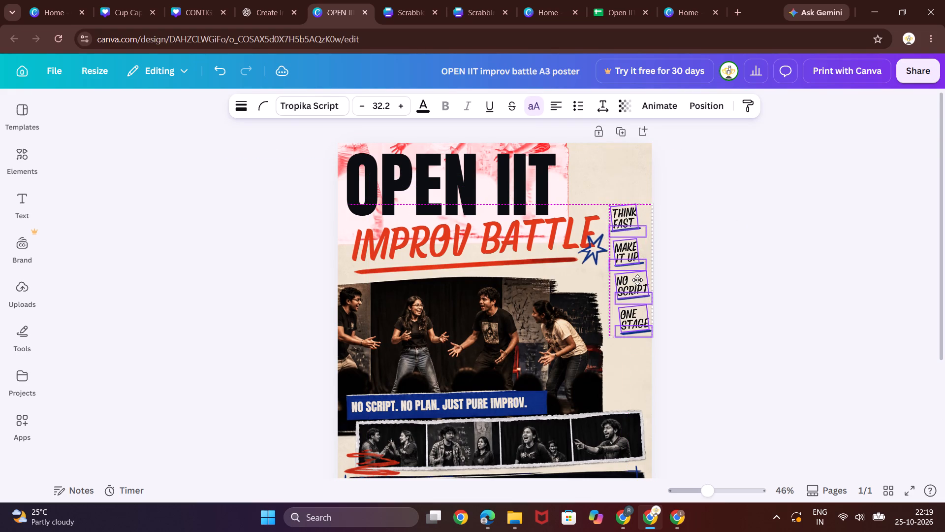
{"action": "left_click_drag", "start_coordinate": [637, 280], "coordinate": [635, 269]}
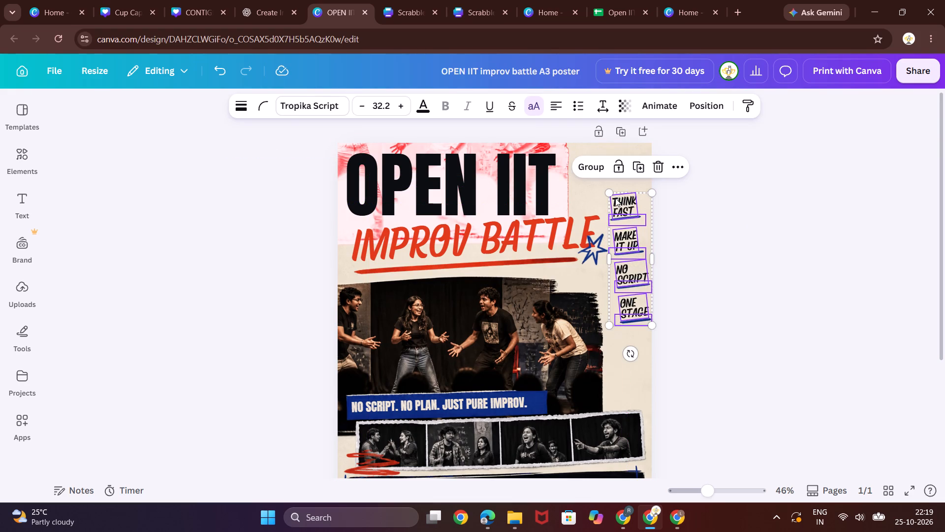
{"action": "left_click_drag", "start_coordinate": [613, 196], "coordinate": [589, 179]}
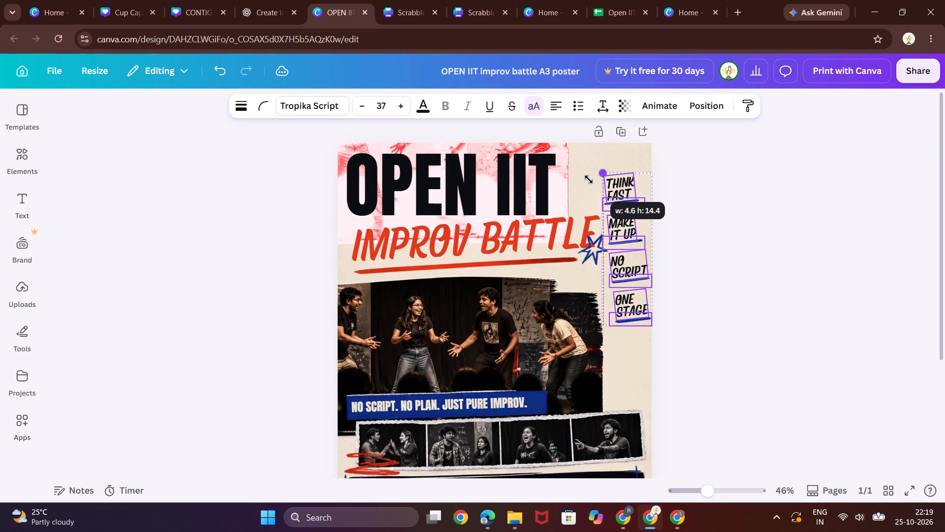
{"action": "left_click_drag", "start_coordinate": [589, 179], "coordinate": [586, 177]}
{"action": "left_click_drag", "start_coordinate": [627, 242], "coordinate": [627, 235]}
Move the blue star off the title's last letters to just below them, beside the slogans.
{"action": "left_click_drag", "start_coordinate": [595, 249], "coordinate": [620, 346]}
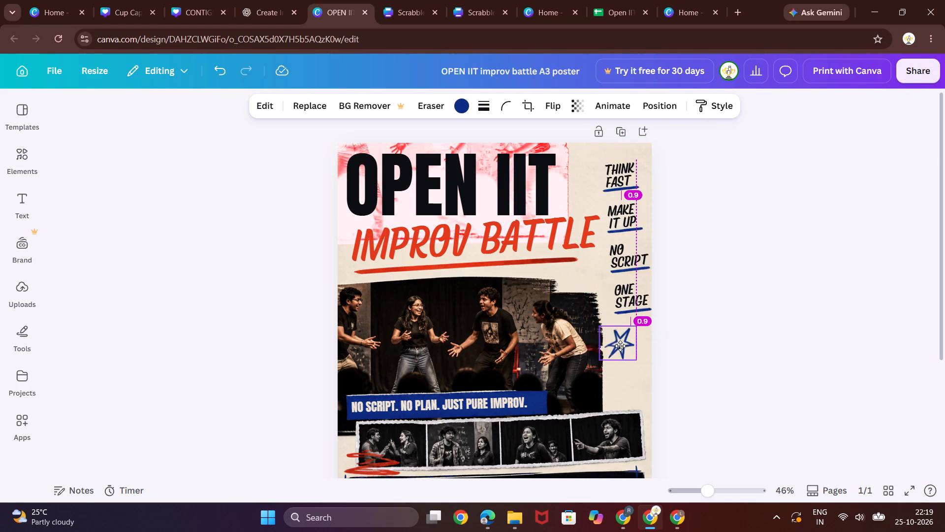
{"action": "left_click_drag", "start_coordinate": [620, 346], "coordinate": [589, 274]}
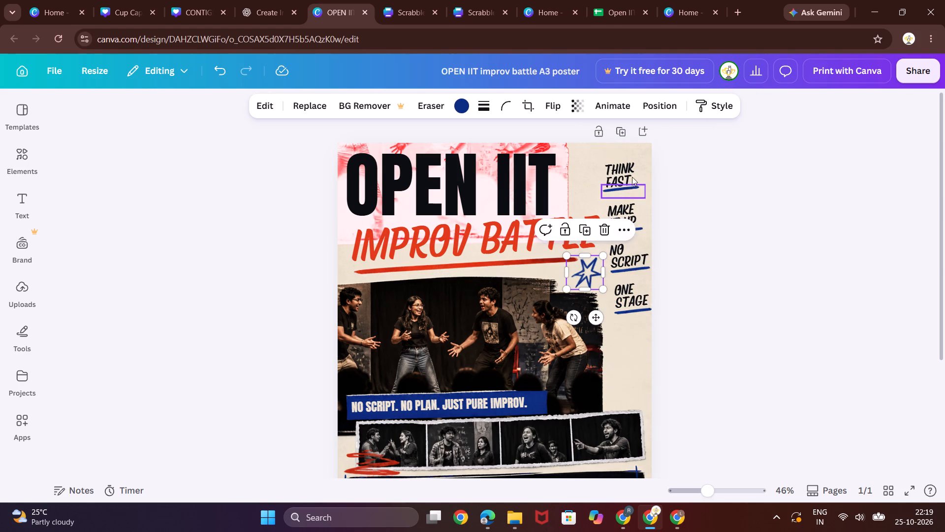
Lower the four slogans with their underlines so the column starts level with IMPROV BATTLE.
{"action": "left_click_drag", "start_coordinate": [698, 153], "coordinate": [633, 349]}
{"action": "left_click_drag", "start_coordinate": [631, 186], "coordinate": [636, 240]}
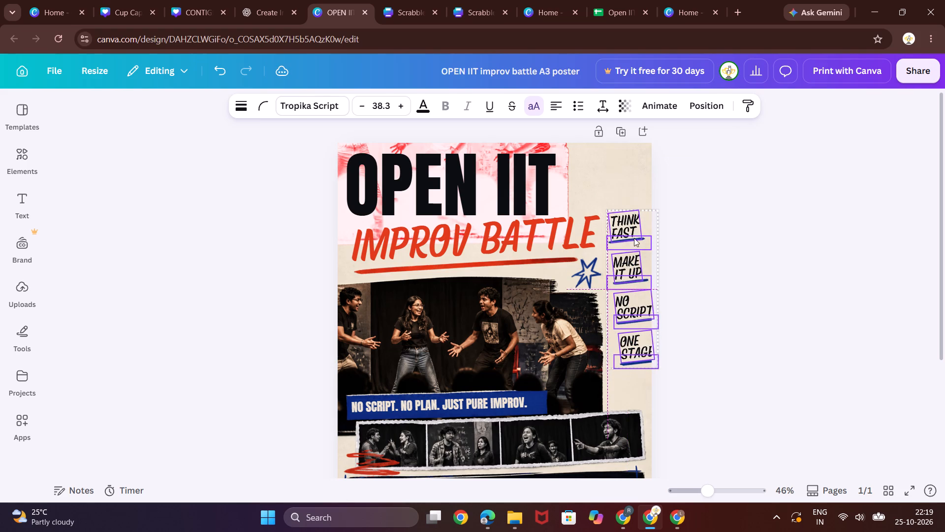
Reduce the title text, setting OPEN IIT to font size 170 and IMPROV BATTLE to 99.9.
{"action": "left_click", "coordinate": [373, 180]}
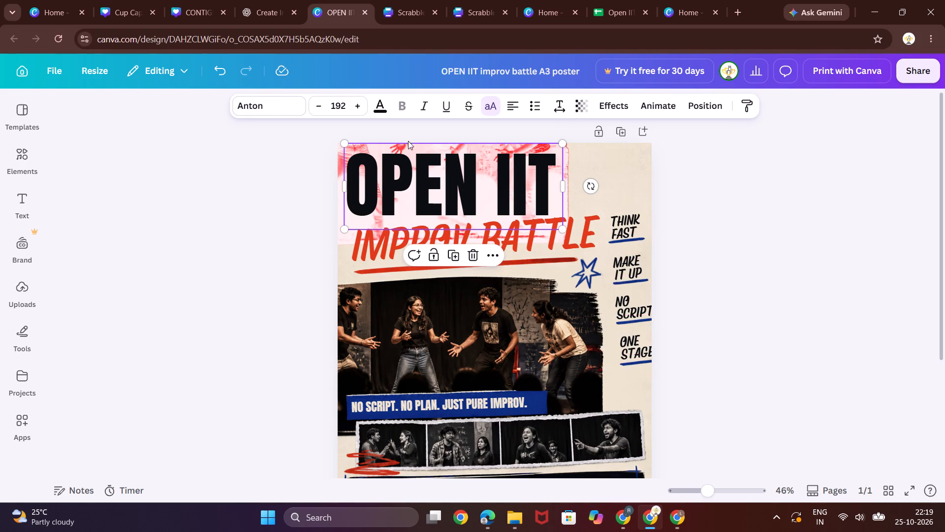
{"action": "triple_click", "coordinate": [321, 107]}
{"action": "double_click", "coordinate": [321, 107]}
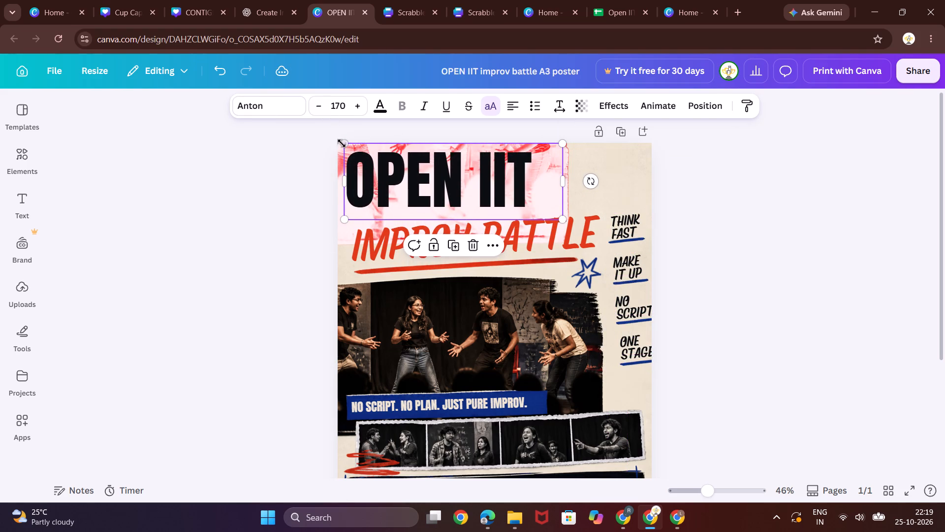
{"action": "left_click", "coordinate": [363, 249]}
{"action": "left_click", "coordinate": [319, 98]}
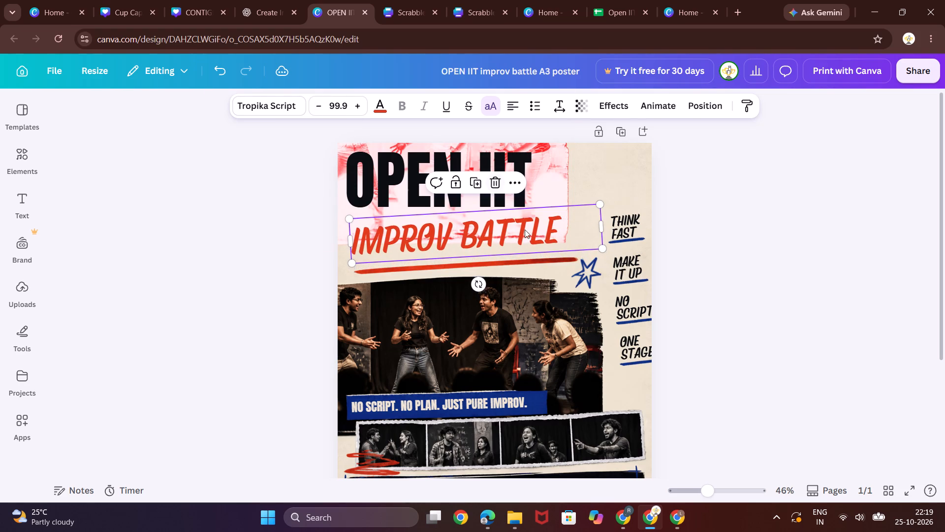
Move IMPROV BATTLE down onto its red underline and bring OPEN IIT down close above it.
{"action": "left_click", "coordinate": [505, 236]}
{"action": "left_click_drag", "start_coordinate": [505, 236], "coordinate": [509, 244]}
{"action": "left_click", "coordinate": [244, 277]}
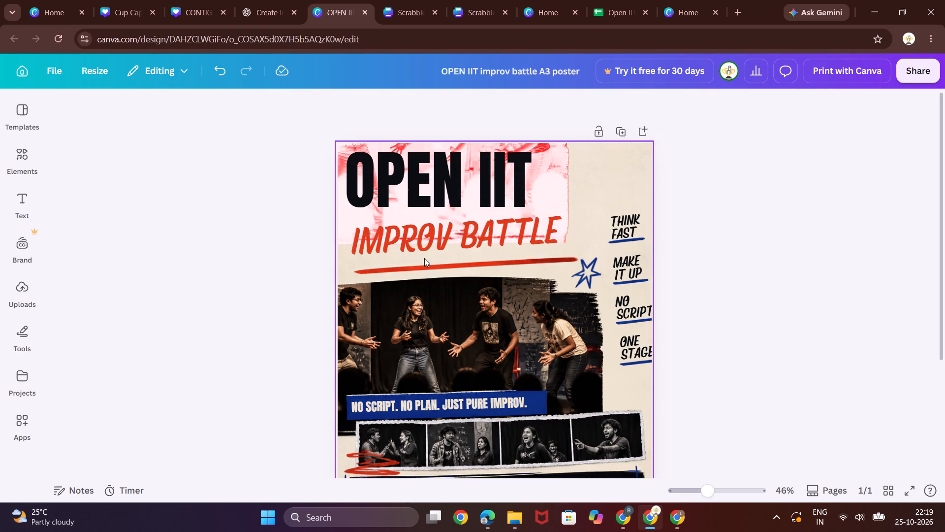
{"action": "left_click_drag", "start_coordinate": [450, 243], "coordinate": [456, 254]}
{"action": "left_click_drag", "start_coordinate": [423, 171], "coordinate": [426, 186]}
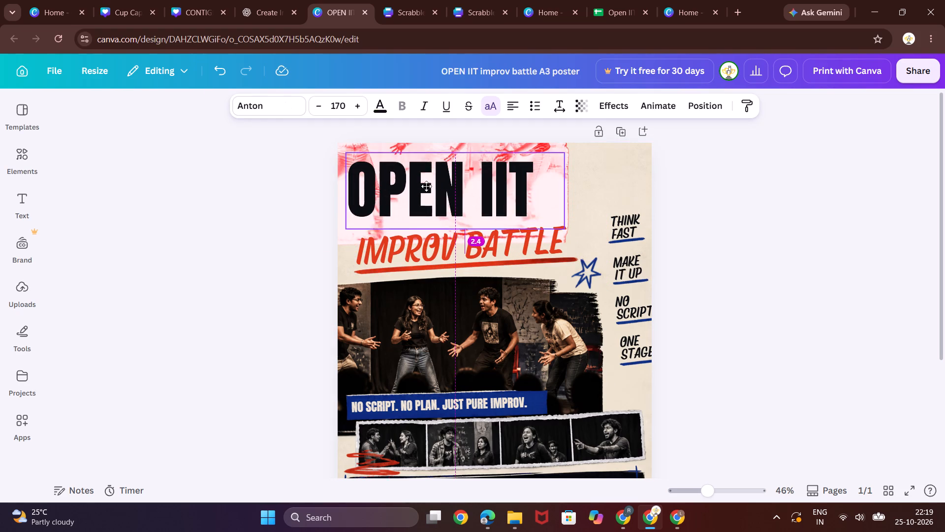
{"action": "left_click_drag", "start_coordinate": [426, 186], "coordinate": [432, 194]}
Shift the red duotone photo down and rightward so its performers and torn edge show behind the title.
{"action": "left_click_drag", "start_coordinate": [348, 151], "coordinate": [342, 184]}
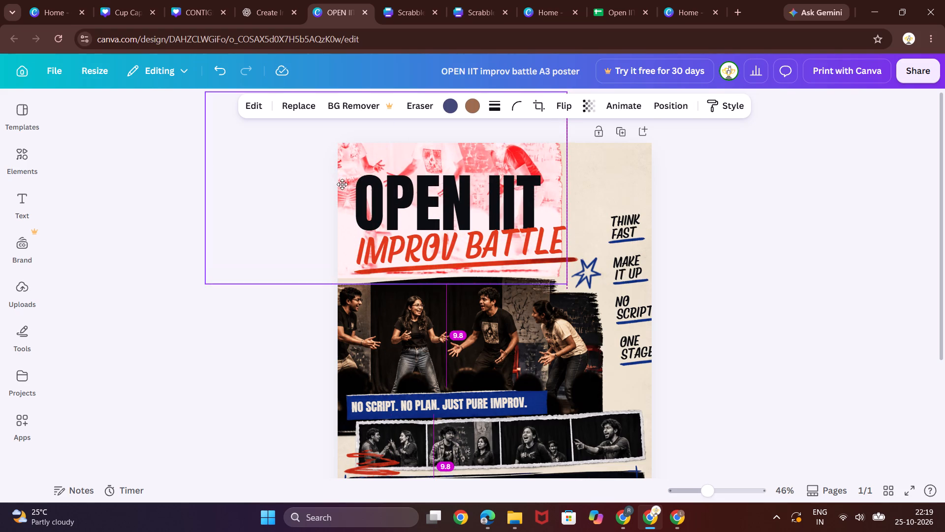
{"action": "left_click_drag", "start_coordinate": [342, 184], "coordinate": [372, 232]}
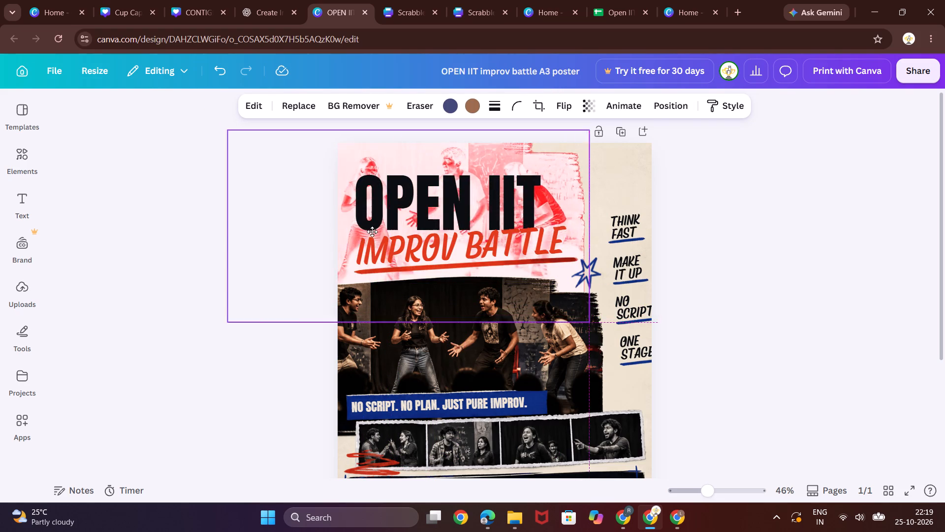
{"action": "left_click_drag", "start_coordinate": [372, 232], "coordinate": [366, 232]}
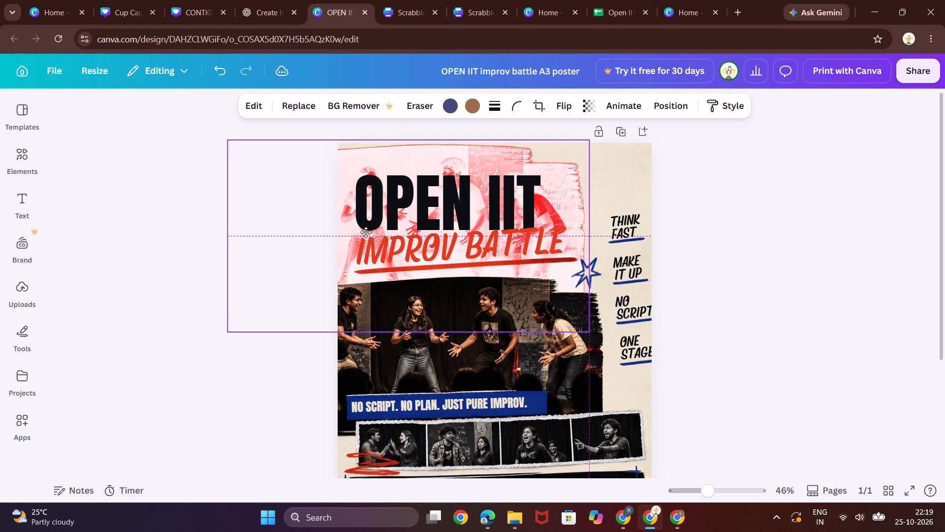
{"action": "left_click_drag", "start_coordinate": [366, 232], "coordinate": [375, 229]}
{"action": "left_click", "coordinate": [712, 204]}
Rotate the four slogans with their underlines slightly clockwise into a vertical column and lower them beside the main photo.
{"action": "left_click_drag", "start_coordinate": [697, 195], "coordinate": [635, 373]}
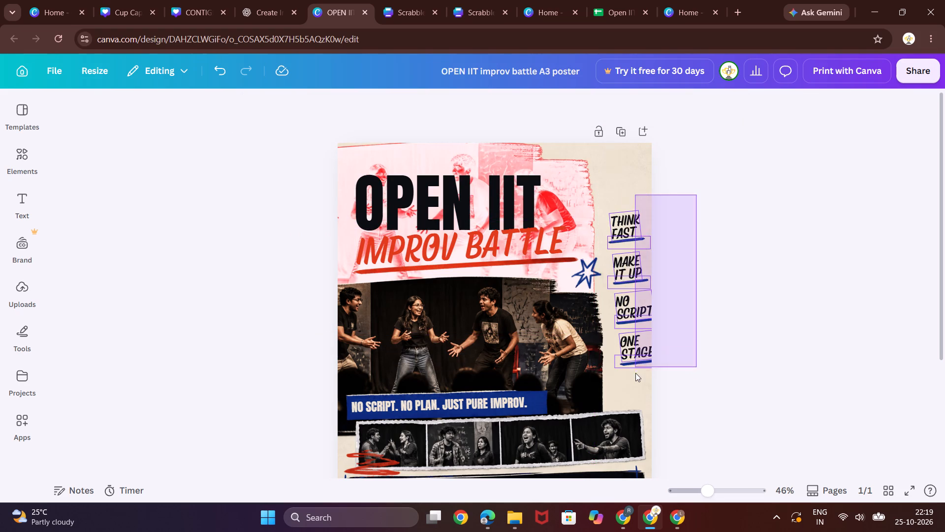
{"action": "left_click_drag", "start_coordinate": [635, 373], "coordinate": [636, 380]}
{"action": "left_click_drag", "start_coordinate": [635, 394], "coordinate": [628, 391]}
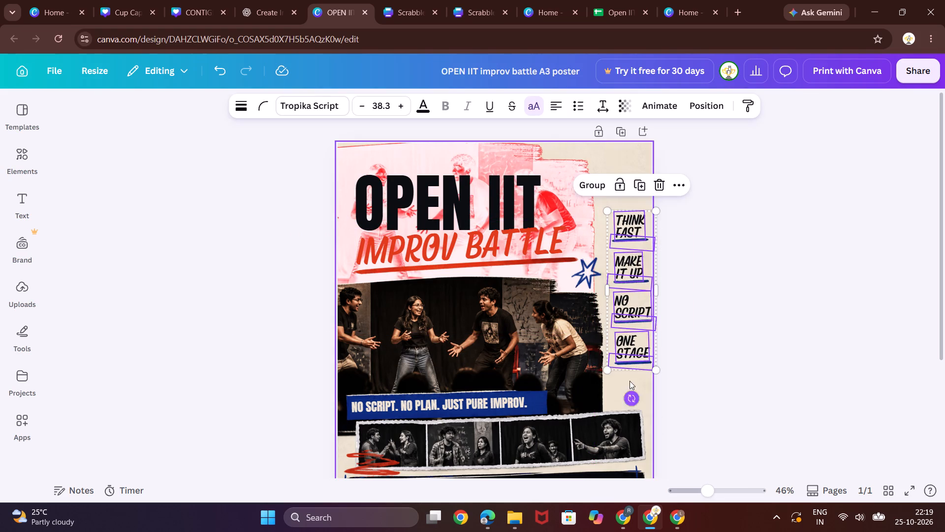
{"action": "left_click_drag", "start_coordinate": [633, 254], "coordinate": [631, 266]}
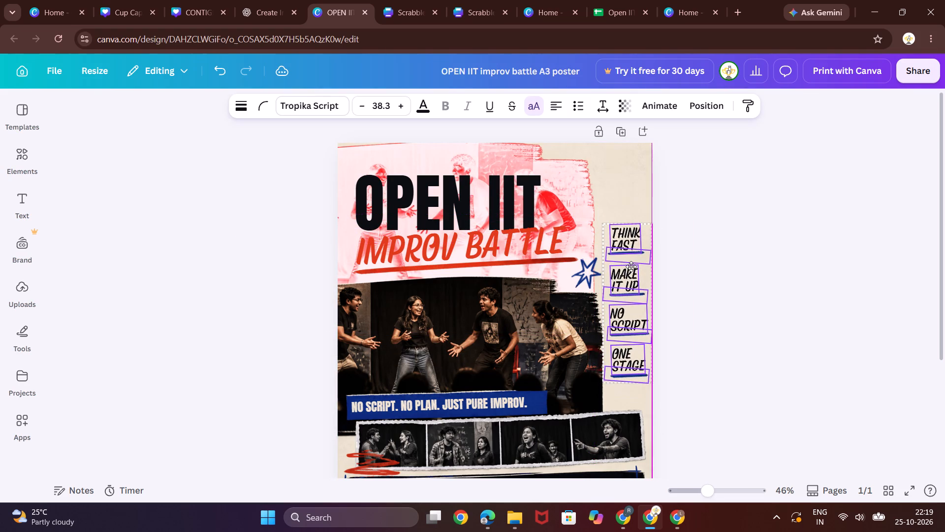
{"action": "left_click_drag", "start_coordinate": [631, 266], "coordinate": [636, 282]}
Enlarge the blue star to about 5.8 by 5.4 and place it above THINK FAST, beside OPEN IIT.
{"action": "left_click_drag", "start_coordinate": [594, 277], "coordinate": [604, 220]}
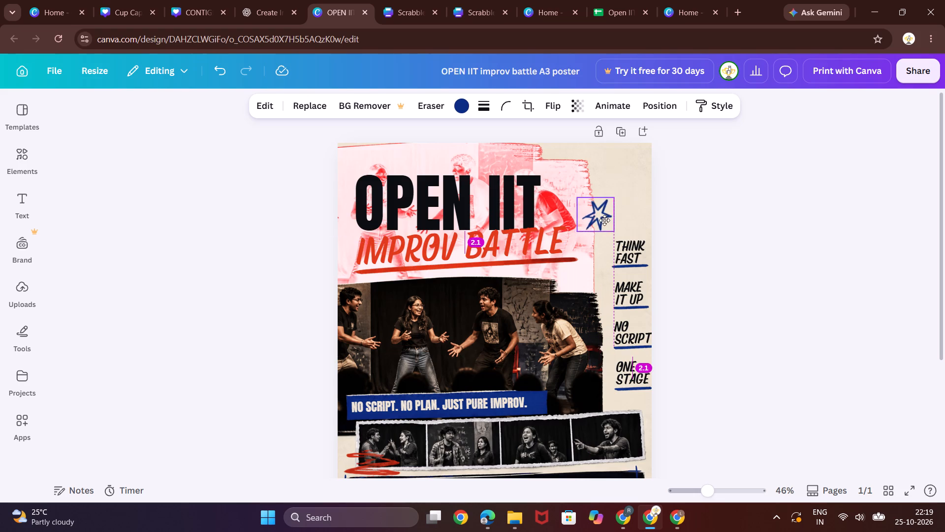
{"action": "left_click_drag", "start_coordinate": [604, 220], "coordinate": [611, 216]}
{"action": "left_click_drag", "start_coordinate": [621, 194], "coordinate": [649, 175]}
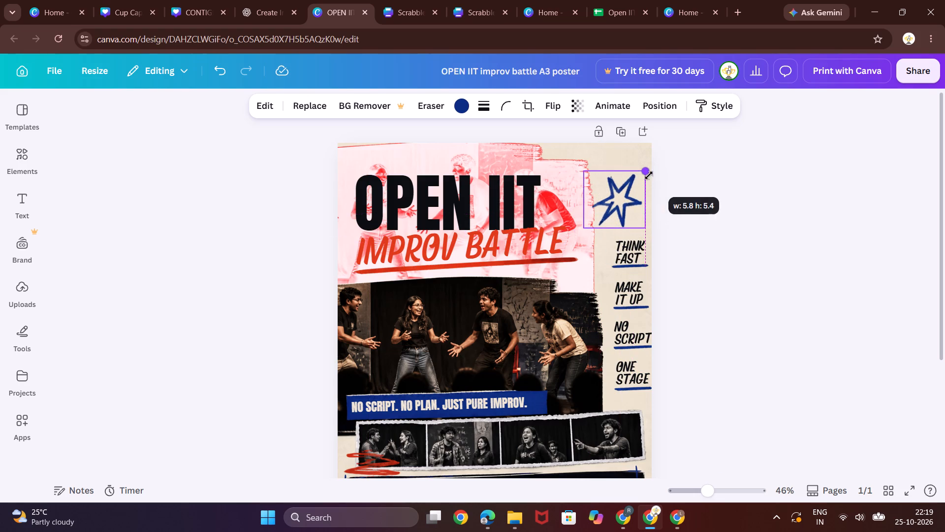
{"action": "left_click_drag", "start_coordinate": [649, 175], "coordinate": [650, 175]}
{"action": "left_click_drag", "start_coordinate": [623, 211], "coordinate": [610, 218]}
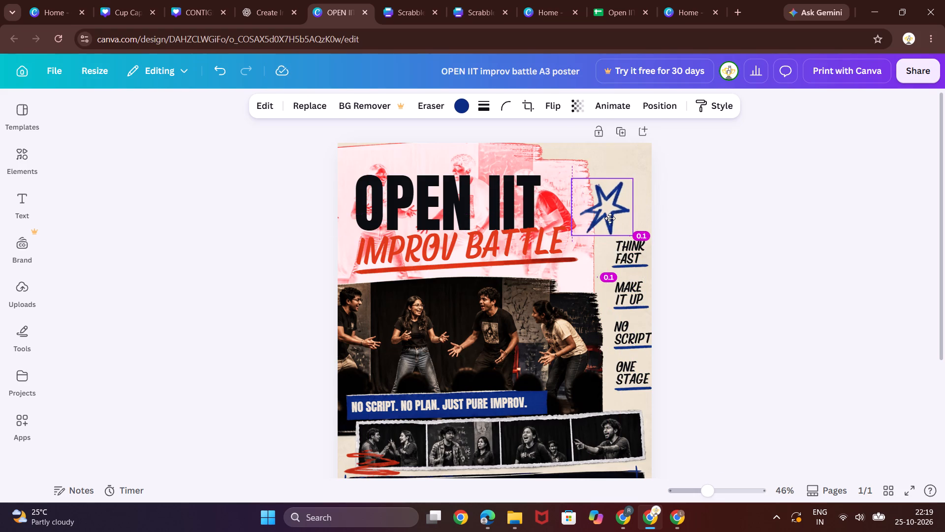
{"action": "left_click_drag", "start_coordinate": [610, 218], "coordinate": [607, 219]}
{"action": "left_click", "coordinate": [705, 270]}
Select the red scribble at the lower-left corner of the black-and-white photo strip.
{"action": "scroll", "coordinate": [714, 288], "scroll_direction": "down", "scroll_amount": 2}
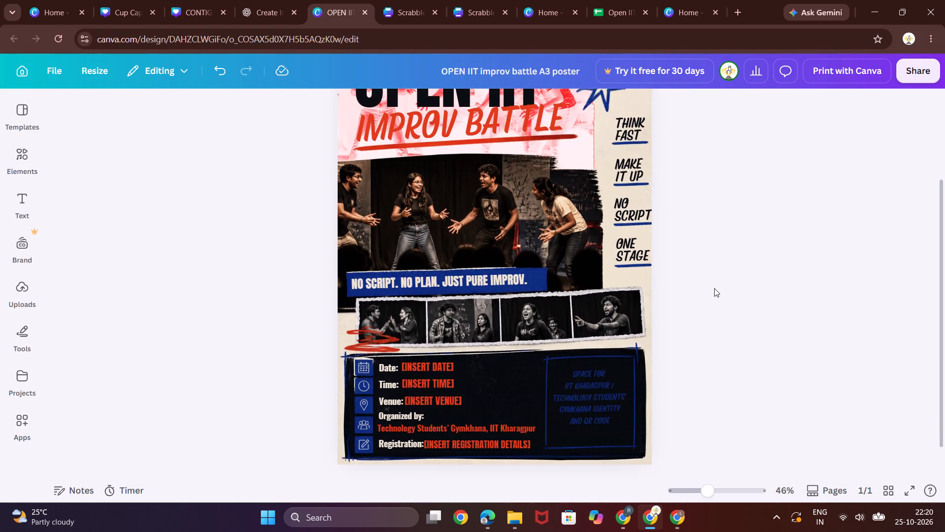
{"action": "scroll", "coordinate": [693, 238], "scroll_direction": "up", "scroll_amount": 1}
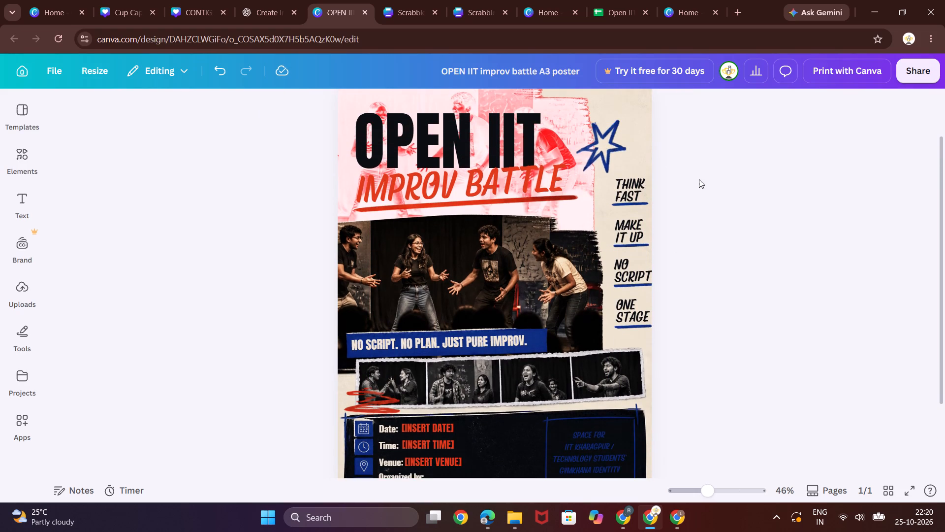
{"action": "scroll", "coordinate": [679, 239], "scroll_direction": "down", "scroll_amount": 1}
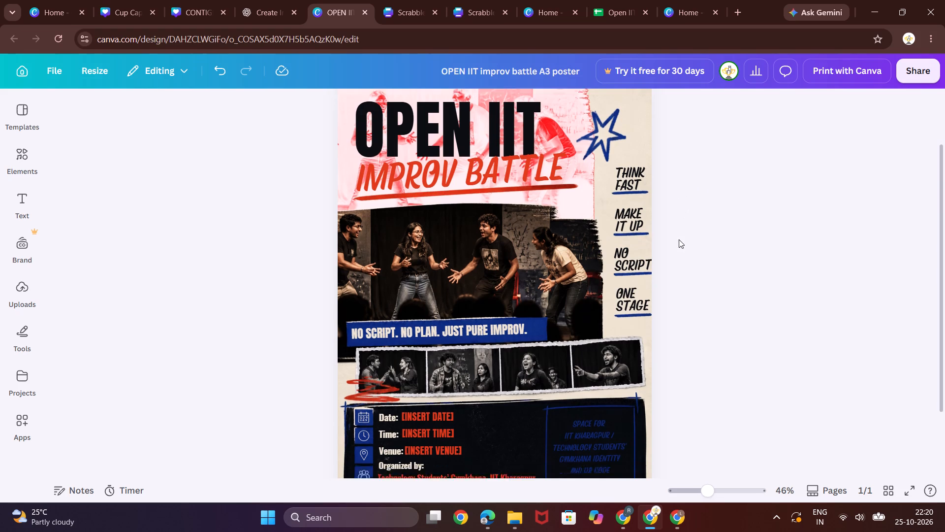
{"action": "left_click", "coordinate": [373, 341]}
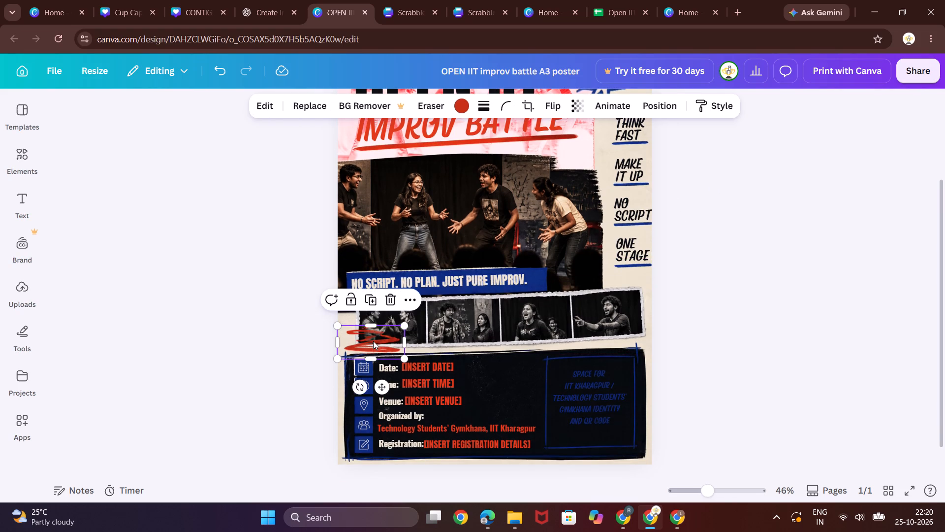
Duplicate the red scribble from the photo strip and place the copy over the NO SCRIPT slogan.
{"action": "key", "text": "ctrl+d"}
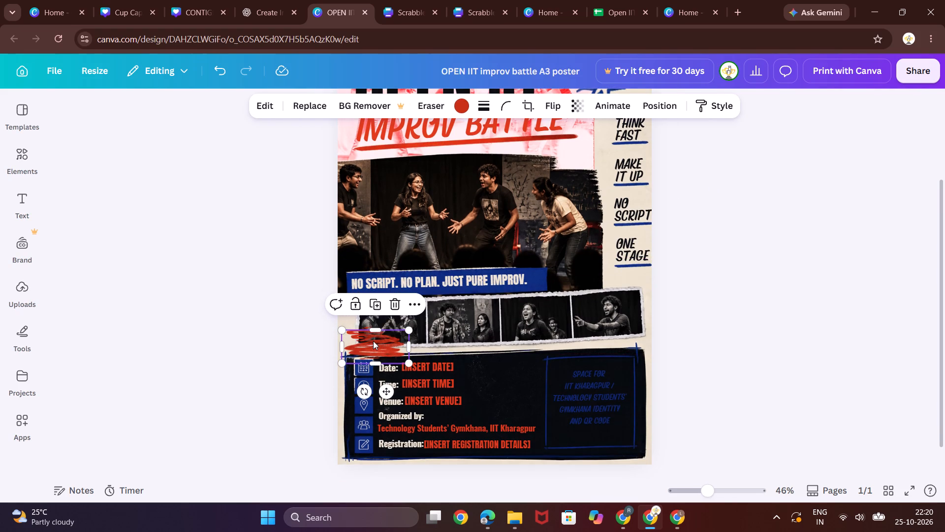
{"action": "left_click_drag", "start_coordinate": [373, 342], "coordinate": [636, 139]}
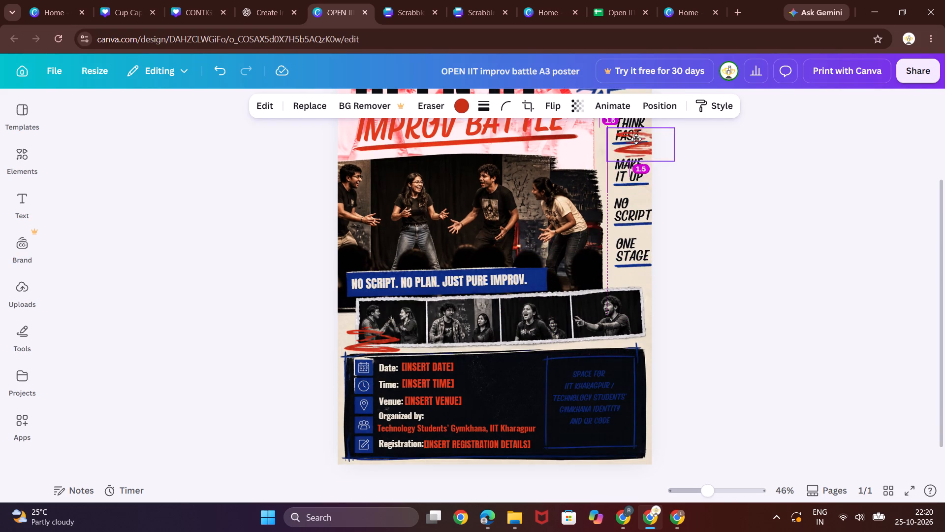
{"action": "left_click_drag", "start_coordinate": [636, 139], "coordinate": [627, 162]}
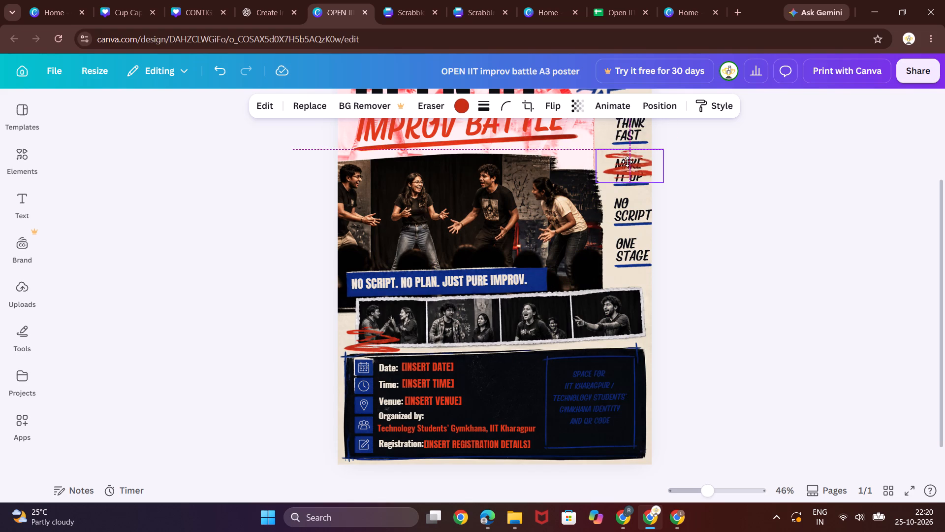
{"action": "left_click_drag", "start_coordinate": [627, 162], "coordinate": [624, 167]}
{"action": "left_click_drag", "start_coordinate": [624, 167], "coordinate": [645, 201]}
{"action": "left_click", "coordinate": [707, 139]}
Delete the MAKE IT UP slogan together with its blue underline from the slogan column.
{"action": "scroll", "coordinate": [783, 219], "scroll_direction": "up", "scroll_amount": 1}
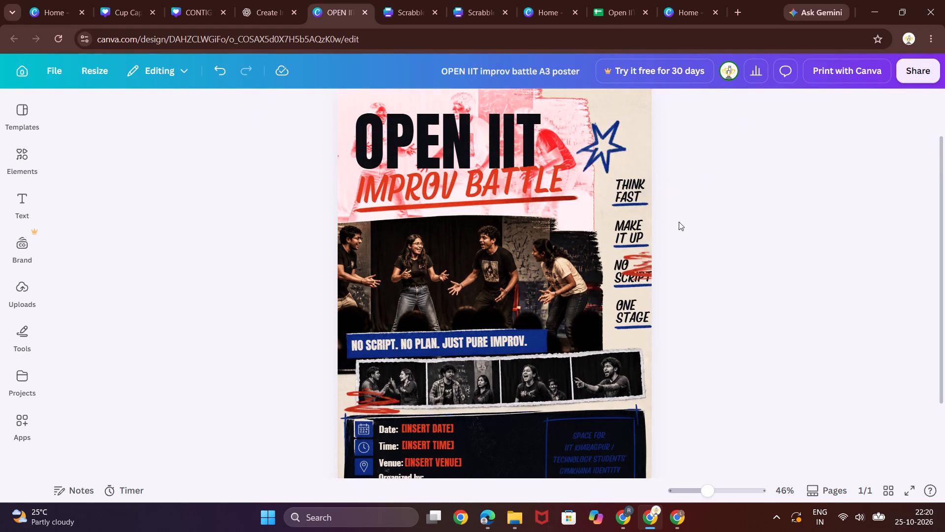
{"action": "left_click_drag", "start_coordinate": [675, 220], "coordinate": [634, 244]}
{"action": "key", "text": "Delete"}
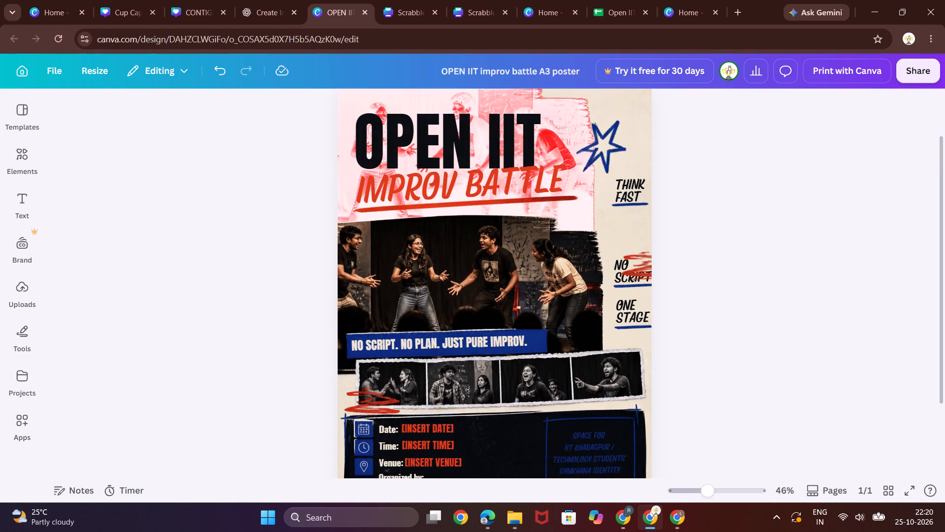
Move the copied red scribble up into the gap between the THINK FAST and NO SCRIPT slogans, overlapping the poster's edge.
{"action": "left_click_drag", "start_coordinate": [642, 264], "coordinate": [642, 236]}
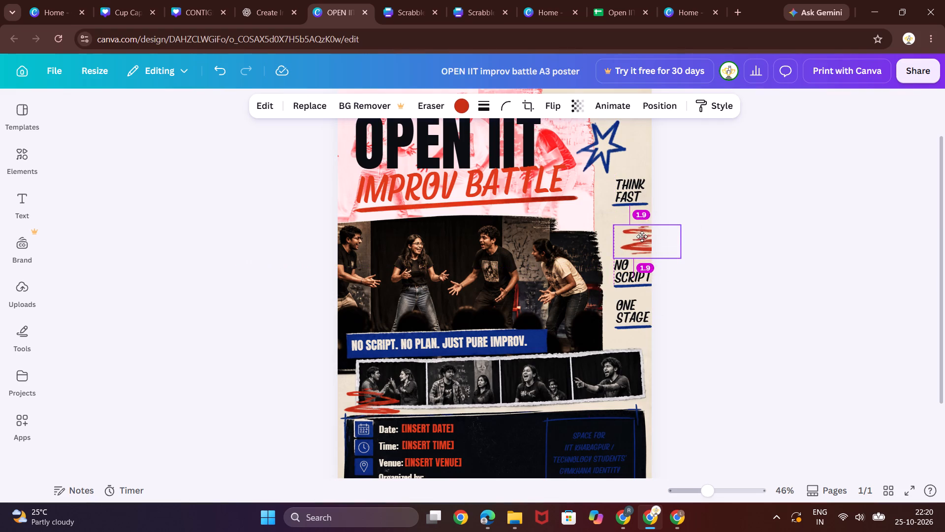
{"action": "left_click_drag", "start_coordinate": [642, 236], "coordinate": [641, 236]}
{"action": "left_click", "coordinate": [690, 305]}
Select the ONE STAGE slogan with its blue underline and shift them slightly lower in the slogan column.
{"action": "left_click_drag", "start_coordinate": [687, 296], "coordinate": [626, 335]}
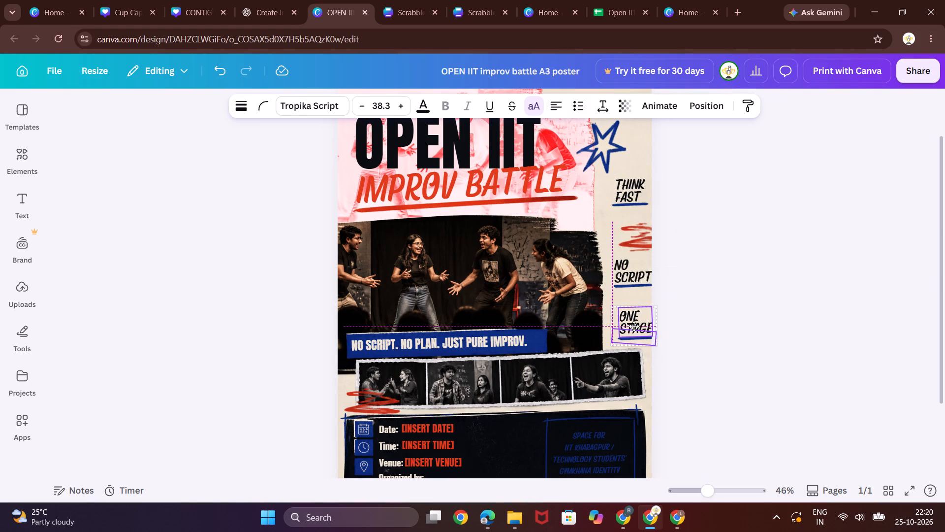
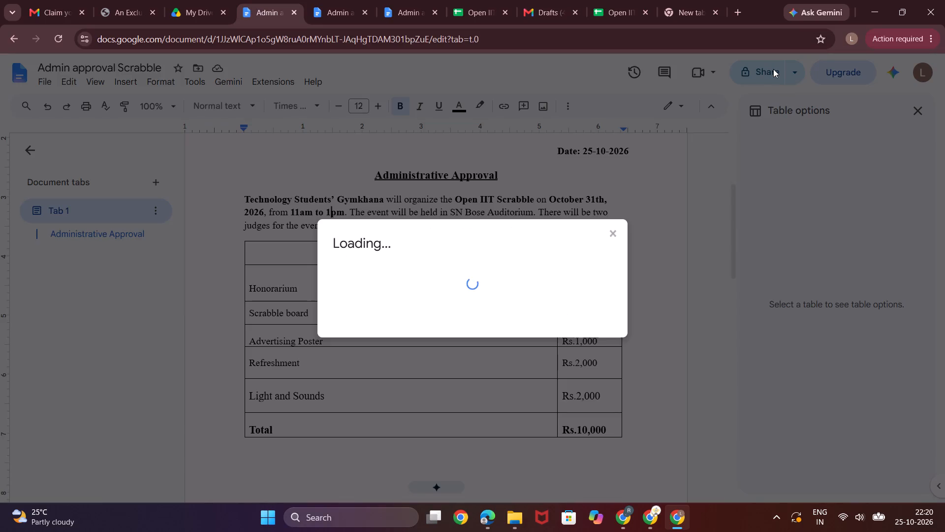
Set the general access of the Admin approval Scrabble document to anyone with the link.
{"action": "left_click", "coordinate": [407, 329]}
{"action": "left_click", "coordinate": [411, 378]}
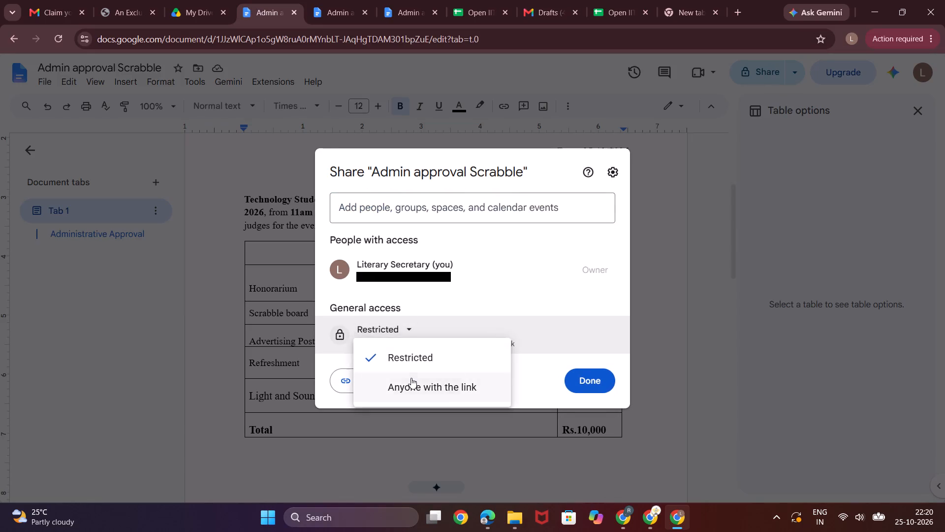
{"action": "left_click", "coordinate": [648, 349]}
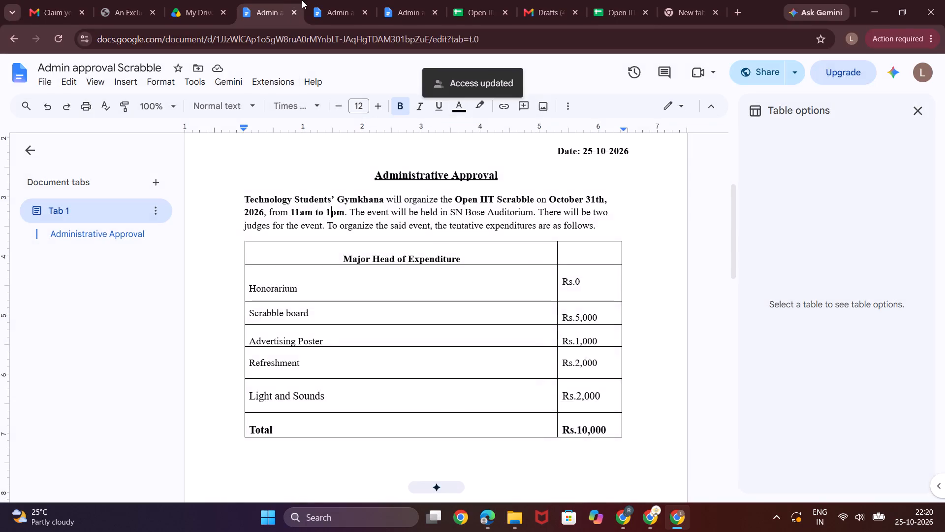
Switch to the Admin approval Improv document and set its general access to anyone with the link.
{"action": "left_click", "coordinate": [321, 0]}
{"action": "left_click", "coordinate": [786, 70]}
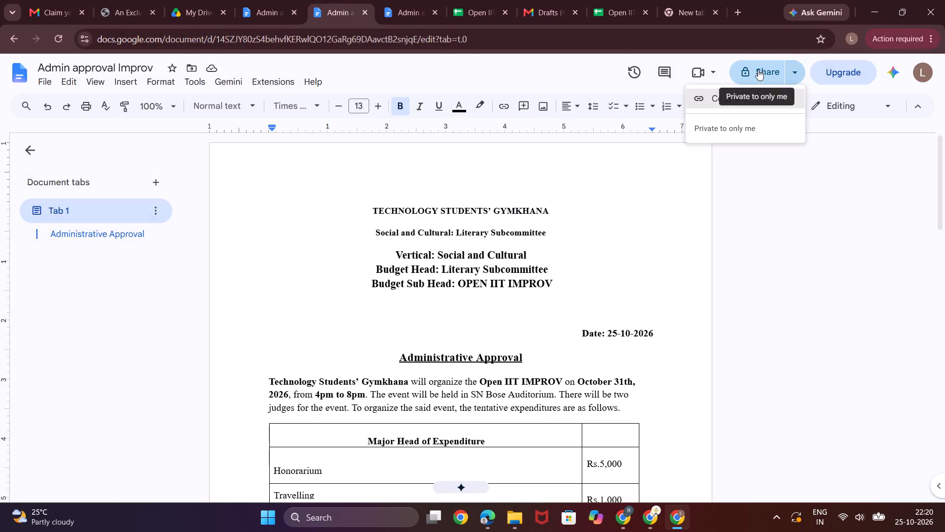
{"action": "left_click", "coordinate": [758, 69]}
{"action": "left_click", "coordinate": [504, 330]}
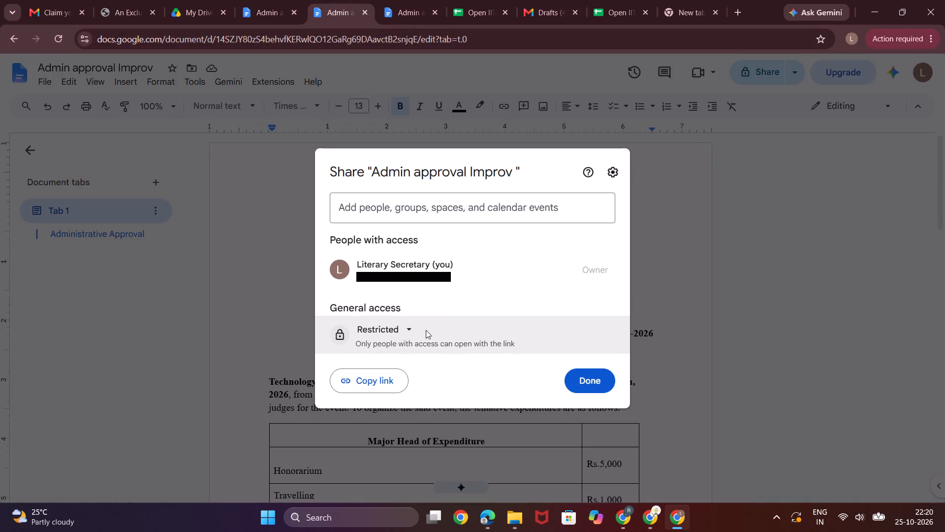
{"action": "left_click", "coordinate": [412, 328]}
{"action": "left_click", "coordinate": [417, 379]}
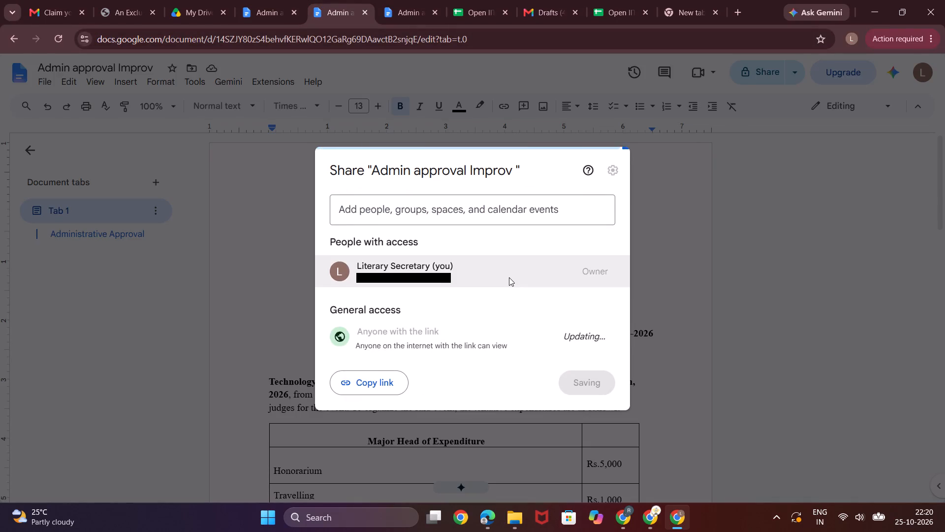
Switch to the Admin approval Dumb charades document and set its general access to anyone with the link.
{"action": "left_click", "coordinate": [391, 0]}
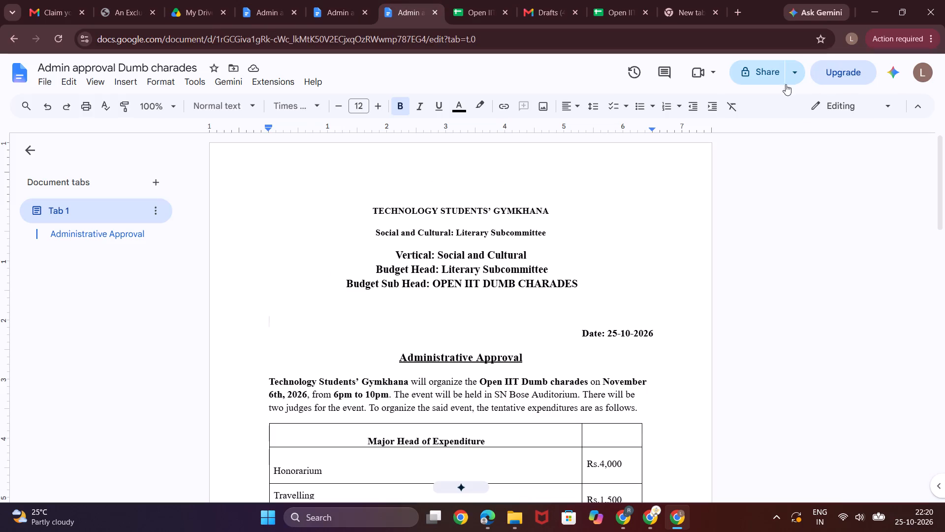
{"action": "left_click", "coordinate": [770, 78]}
{"action": "left_click", "coordinate": [407, 328]}
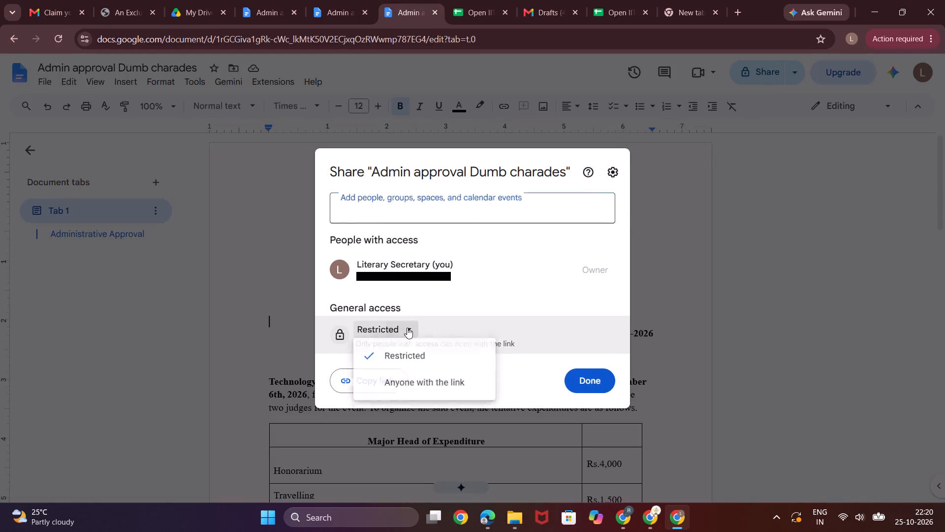
{"action": "left_click", "coordinate": [420, 391]}
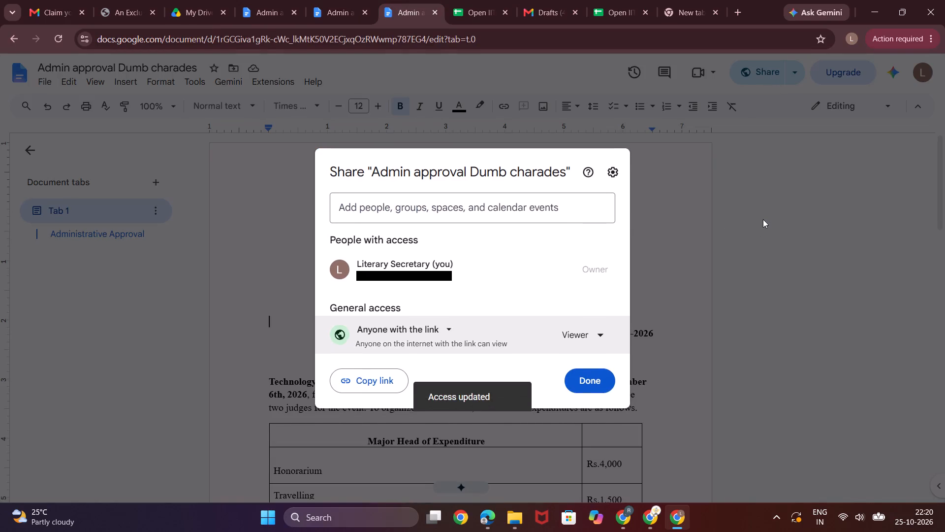
{"action": "left_click", "coordinate": [763, 219]}
Return to the OPEN IIT improv battle A3 poster in Canva.
{"action": "left_click", "coordinate": [648, 513]}
{"action": "scroll", "coordinate": [700, 327], "scroll_direction": "up", "scroll_amount": 1}
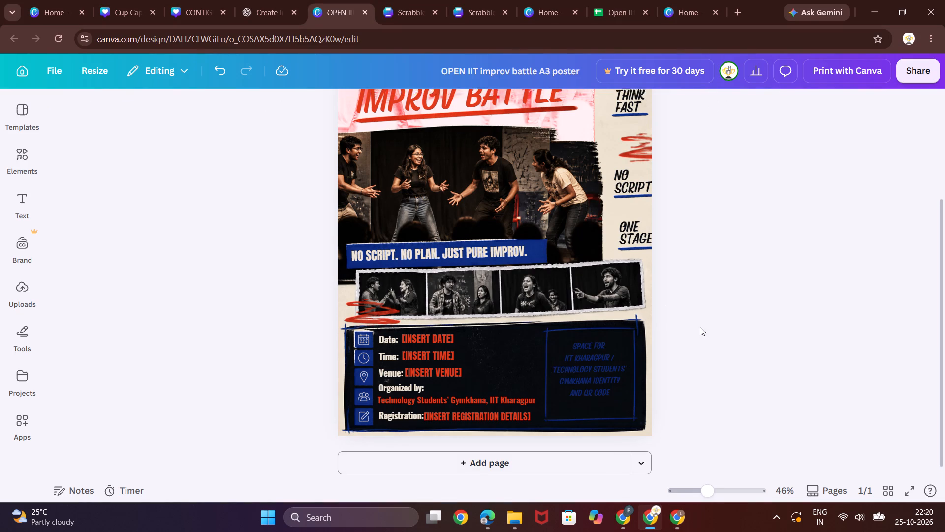
Move the THINK FAST slogan with its underline slightly down and left, further inside the poster's right margin.
{"action": "scroll", "coordinate": [700, 327], "scroll_direction": "up", "scroll_amount": 2}
{"action": "scroll", "coordinate": [666, 325], "scroll_direction": "down", "scroll_amount": 1}
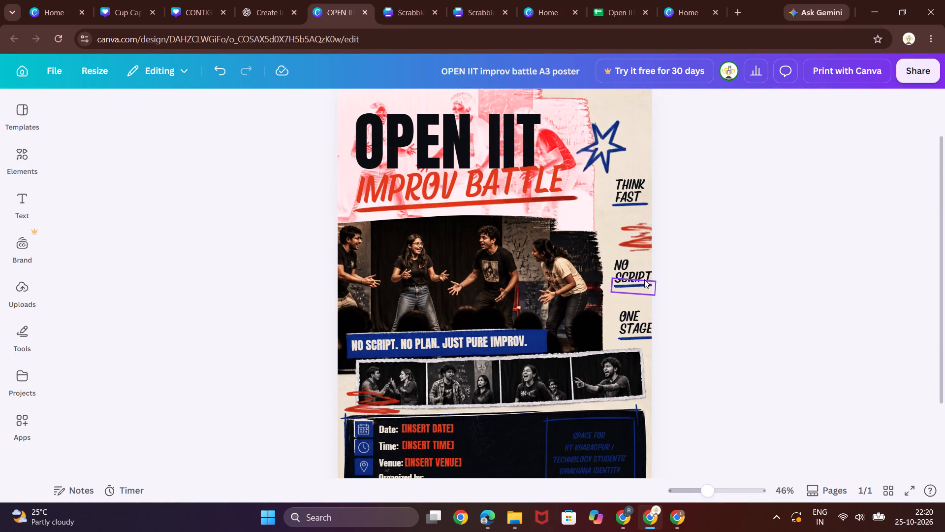
{"action": "left_click", "coordinate": [676, 286]}
{"action": "left_click_drag", "start_coordinate": [675, 286], "coordinate": [662, 283]}
{"action": "scroll", "coordinate": [671, 289], "scroll_direction": "up", "scroll_amount": 1}
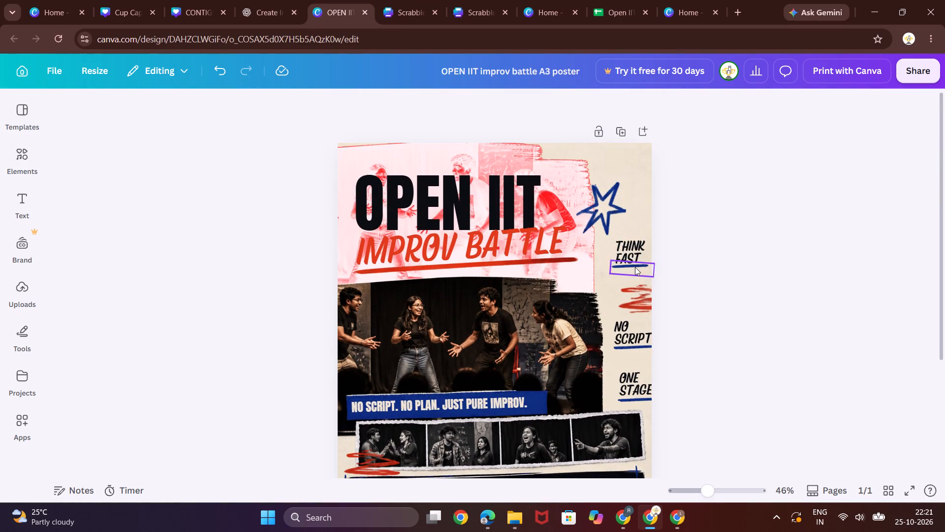
{"action": "left_click_drag", "start_coordinate": [664, 231], "coordinate": [663, 233]}
{"action": "left_click_drag", "start_coordinate": [663, 233], "coordinate": [627, 266]}
{"action": "left_click", "coordinate": [698, 246]}
{"action": "left_click_drag", "start_coordinate": [694, 244], "coordinate": [636, 260]}
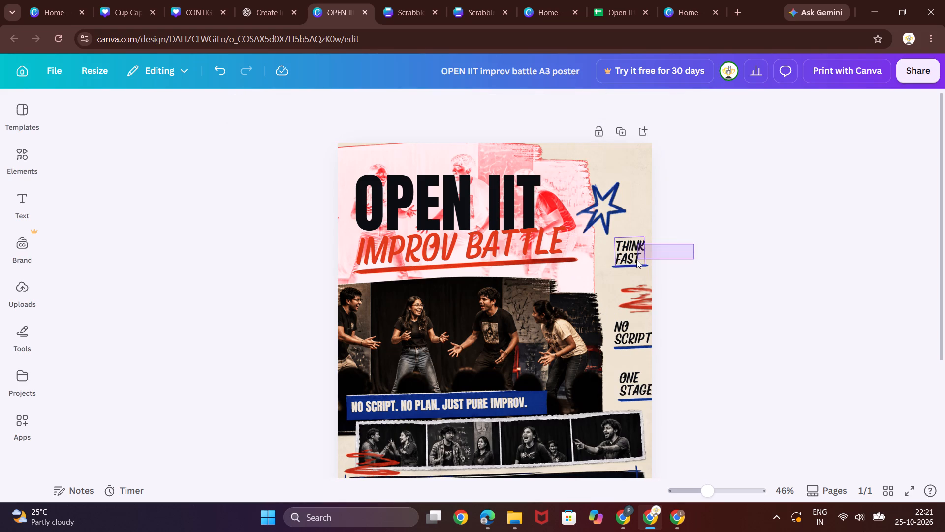
{"action": "left_click_drag", "start_coordinate": [636, 260], "coordinate": [633, 266]}
{"action": "left_click_drag", "start_coordinate": [634, 251], "coordinate": [624, 265]}
Move the NO SCRIPT slogan with its underline slightly up and left so it sits beneath THINK FAST.
{"action": "left_click_drag", "start_coordinate": [679, 354], "coordinate": [630, 329]}
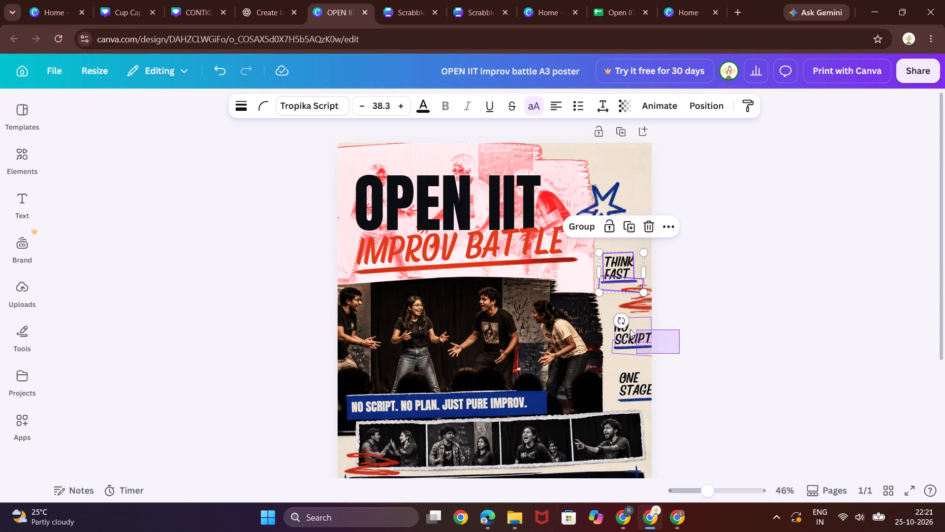
{"action": "left_click_drag", "start_coordinate": [630, 329], "coordinate": [624, 328]}
{"action": "left_click_drag", "start_coordinate": [635, 336], "coordinate": [631, 323]}
{"action": "left_click", "coordinate": [676, 362]}
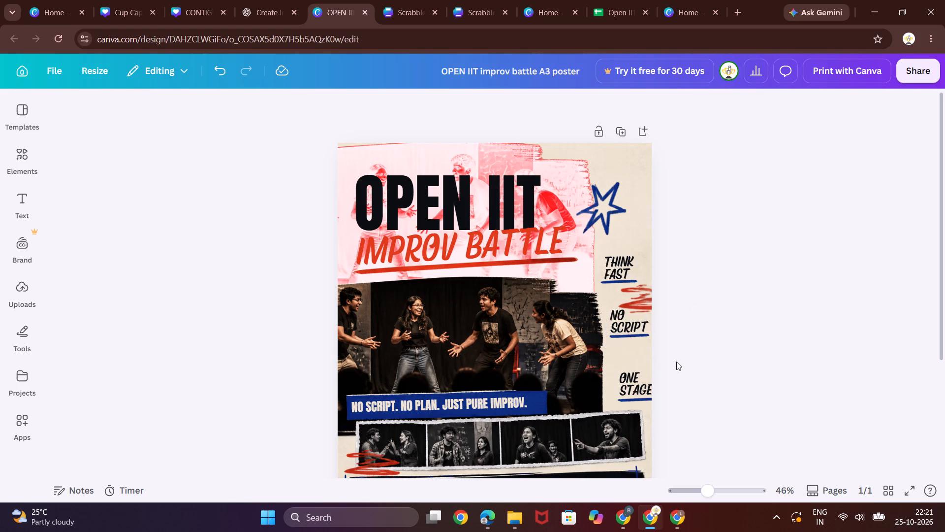
Raise the ONE STAGE slogan with its underline closer to NO SCRIPT.
{"action": "left_click_drag", "start_coordinate": [676, 411], "coordinate": [646, 368]}
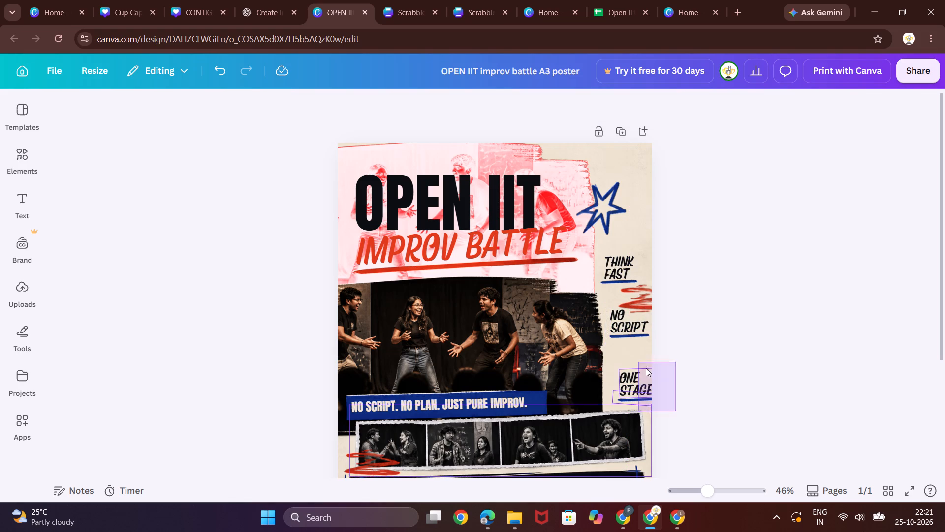
{"action": "left_click_drag", "start_coordinate": [646, 368], "coordinate": [659, 367]}
{"action": "left_click_drag", "start_coordinate": [662, 363], "coordinate": [635, 397]}
{"action": "left_click_drag", "start_coordinate": [628, 390], "coordinate": [630, 371]}
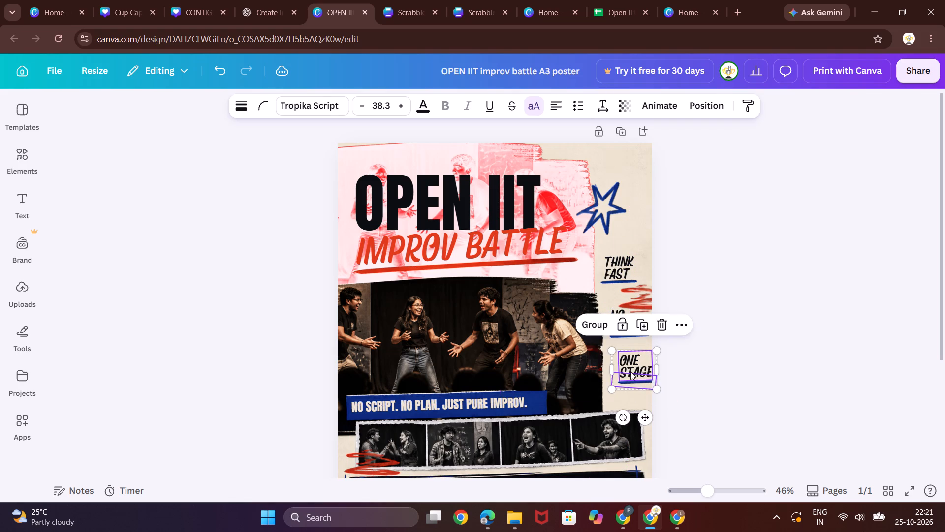
{"action": "left_click", "coordinate": [713, 328]}
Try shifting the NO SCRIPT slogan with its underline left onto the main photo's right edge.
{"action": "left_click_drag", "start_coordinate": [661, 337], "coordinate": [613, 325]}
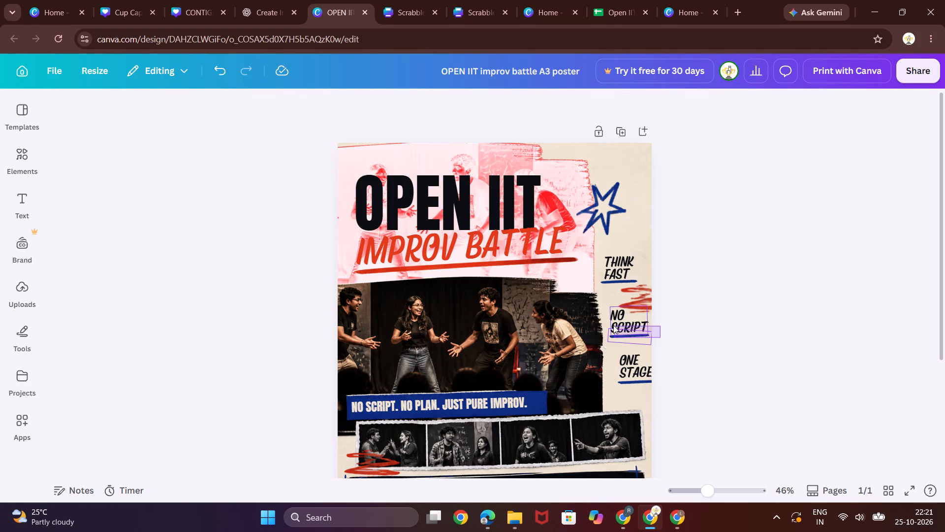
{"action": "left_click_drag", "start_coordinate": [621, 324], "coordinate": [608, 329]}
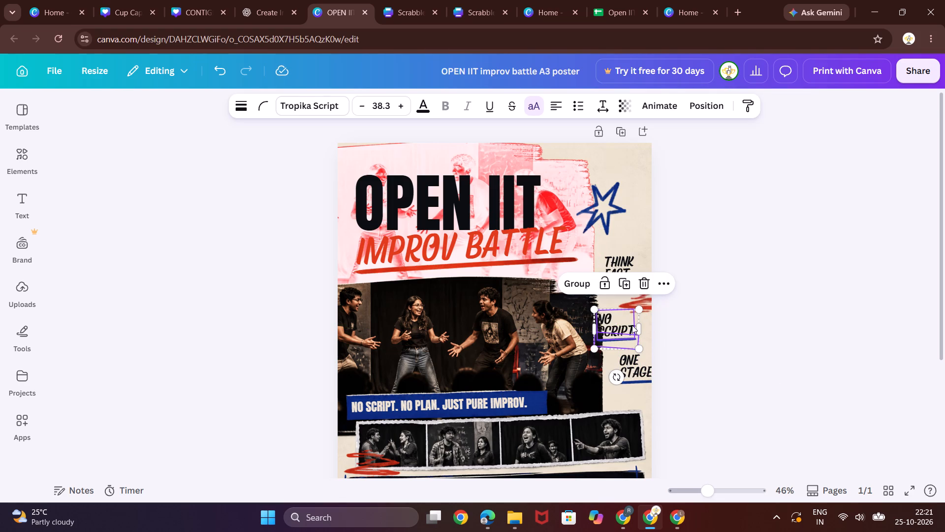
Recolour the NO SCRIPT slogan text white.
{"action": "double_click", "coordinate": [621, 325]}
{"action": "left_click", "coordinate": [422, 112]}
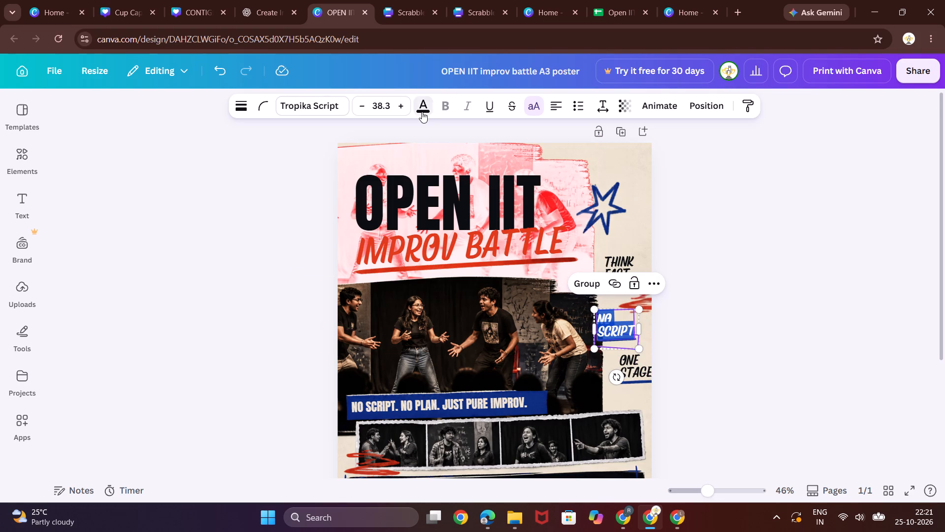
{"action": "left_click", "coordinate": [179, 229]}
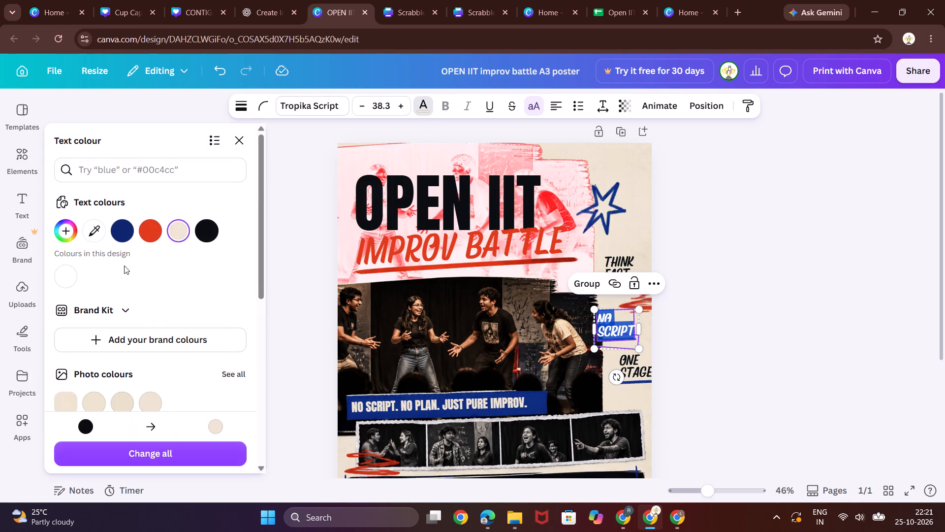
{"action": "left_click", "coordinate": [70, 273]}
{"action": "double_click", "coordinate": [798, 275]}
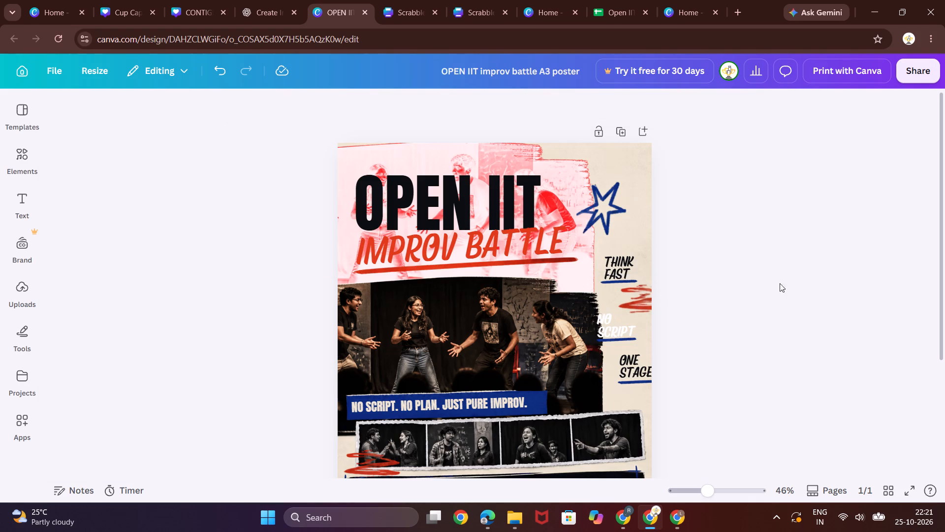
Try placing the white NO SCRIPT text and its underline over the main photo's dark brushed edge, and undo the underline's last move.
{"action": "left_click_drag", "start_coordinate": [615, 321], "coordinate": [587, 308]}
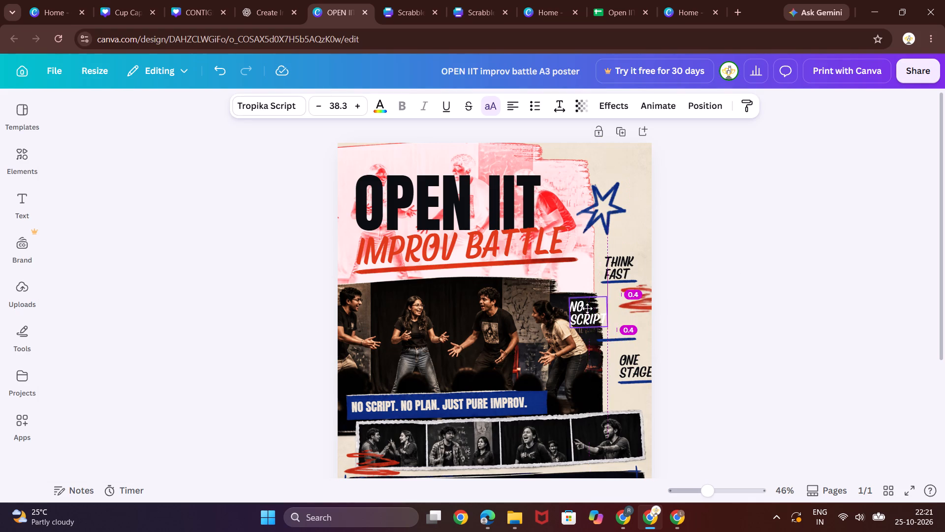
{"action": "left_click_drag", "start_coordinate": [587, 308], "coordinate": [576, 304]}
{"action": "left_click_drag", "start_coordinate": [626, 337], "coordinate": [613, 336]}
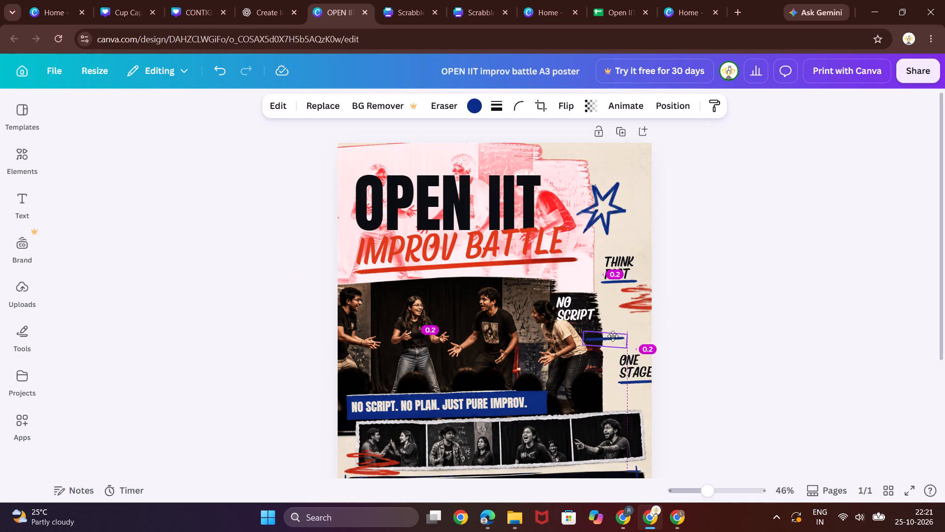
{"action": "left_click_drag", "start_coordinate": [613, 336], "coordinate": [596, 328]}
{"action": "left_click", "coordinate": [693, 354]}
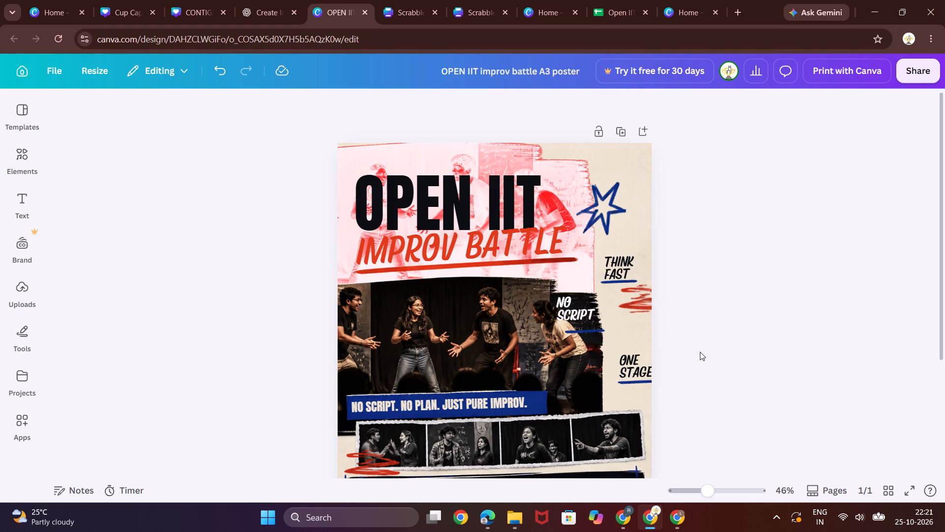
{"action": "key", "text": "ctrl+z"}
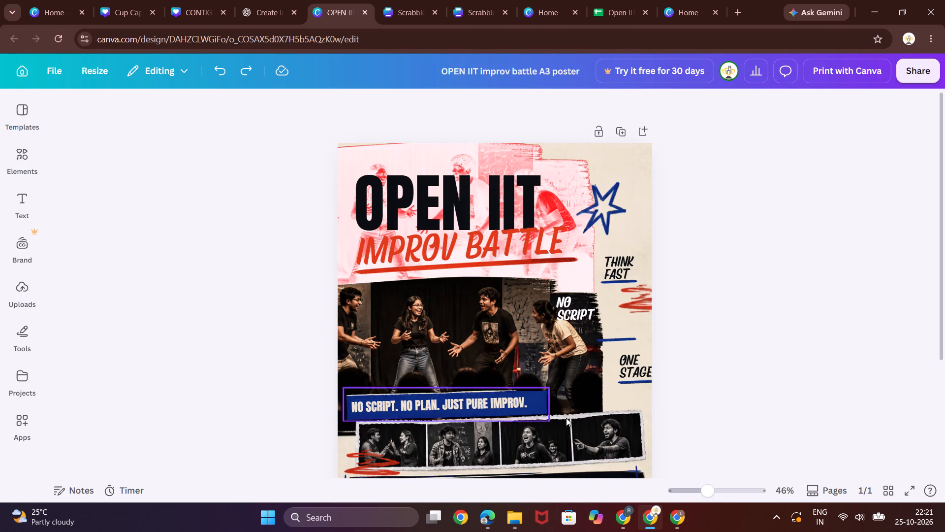
Switch to the Dumb Charades administrative approval document in Google Docs and set the expected expenditure to Rs. 10,000.
{"action": "left_click", "coordinate": [674, 528]}
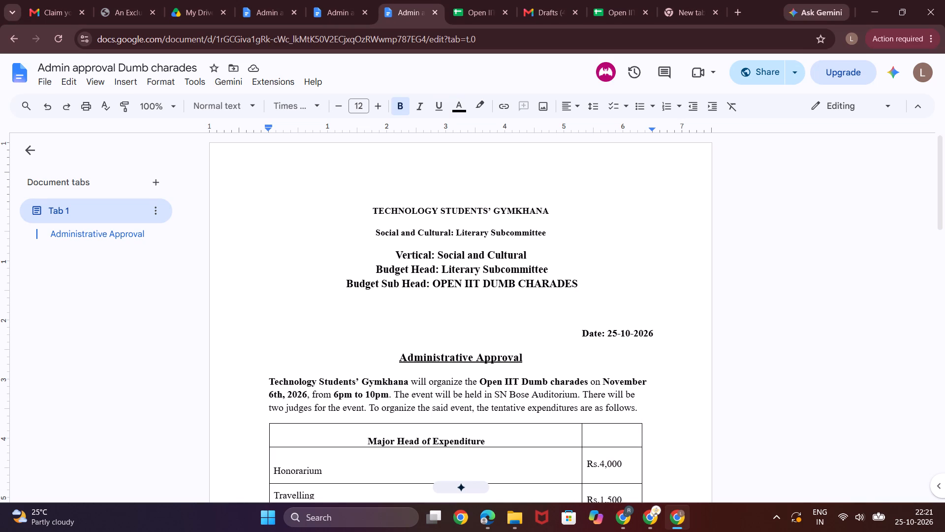
{"action": "scroll", "coordinate": [546, 368], "scroll_direction": "down", "scroll_amount": 11}
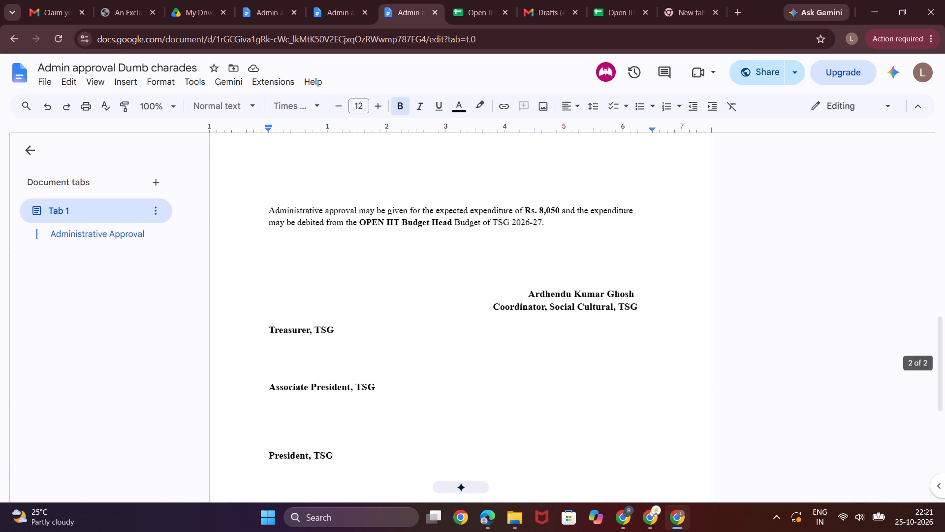
{"action": "left_click", "coordinate": [557, 207]}
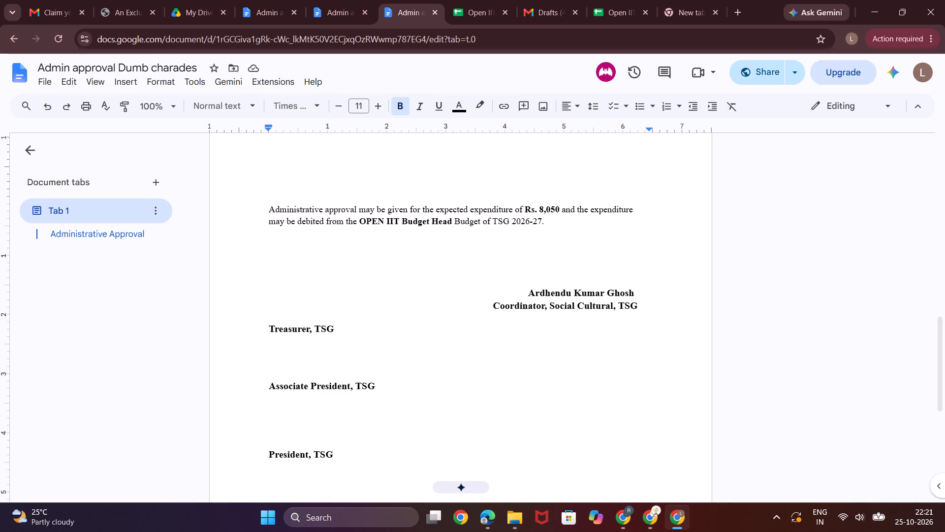
{"action": "left_click", "coordinate": [567, 208]}
{"action": "key", "text": "Left"}
{"action": "key", "text": "Left"}
{"action": "key", "text": "Left"}
{"action": "key", "text": "BackSpace"}
{"action": "key", "text": "BackSpace"}
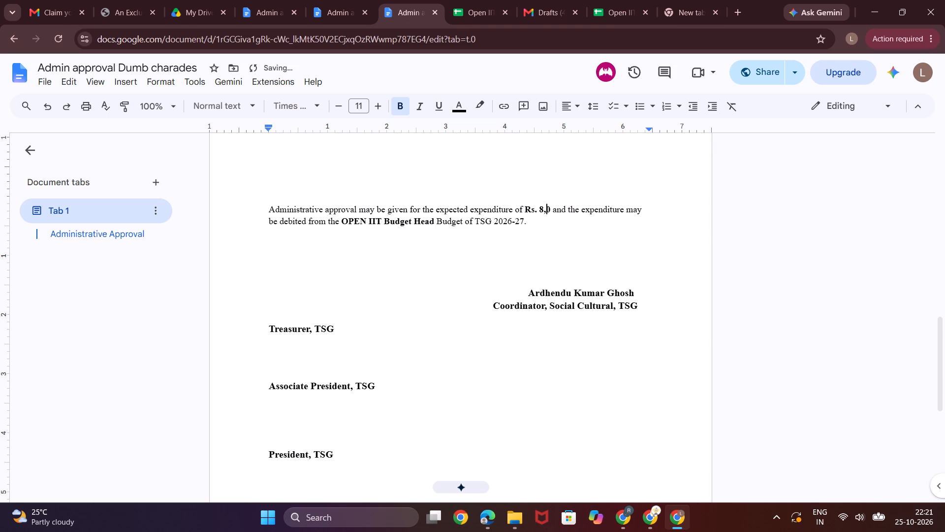
{"action": "key", "text": "BackSpace"}
{"action": "key", "text": "BackSpace"}
{"action": "type", "text": "10"}
{"action": "type", "text": ",00"}
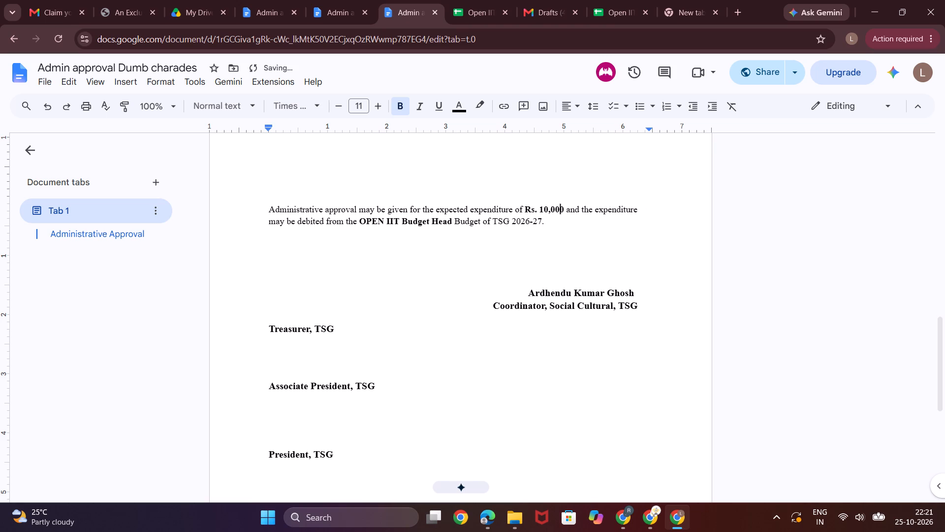
{"action": "left_click", "coordinate": [583, 359]}
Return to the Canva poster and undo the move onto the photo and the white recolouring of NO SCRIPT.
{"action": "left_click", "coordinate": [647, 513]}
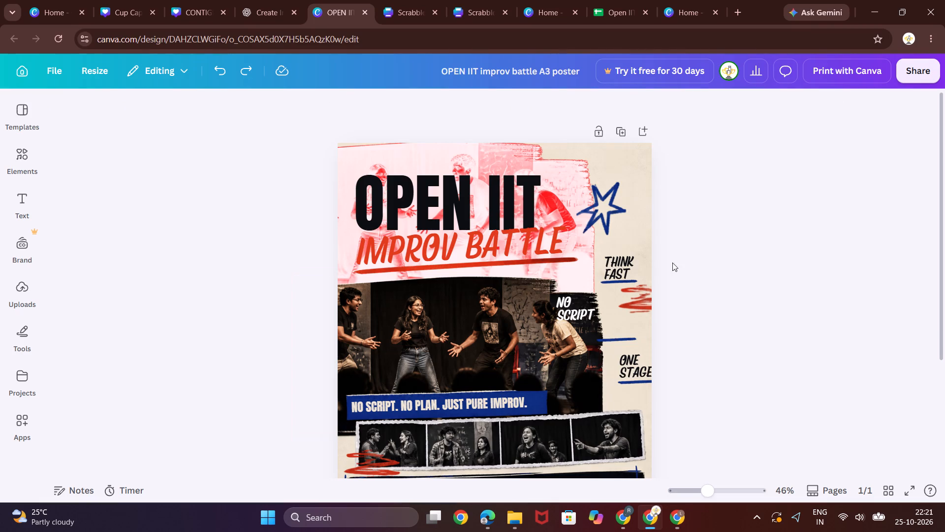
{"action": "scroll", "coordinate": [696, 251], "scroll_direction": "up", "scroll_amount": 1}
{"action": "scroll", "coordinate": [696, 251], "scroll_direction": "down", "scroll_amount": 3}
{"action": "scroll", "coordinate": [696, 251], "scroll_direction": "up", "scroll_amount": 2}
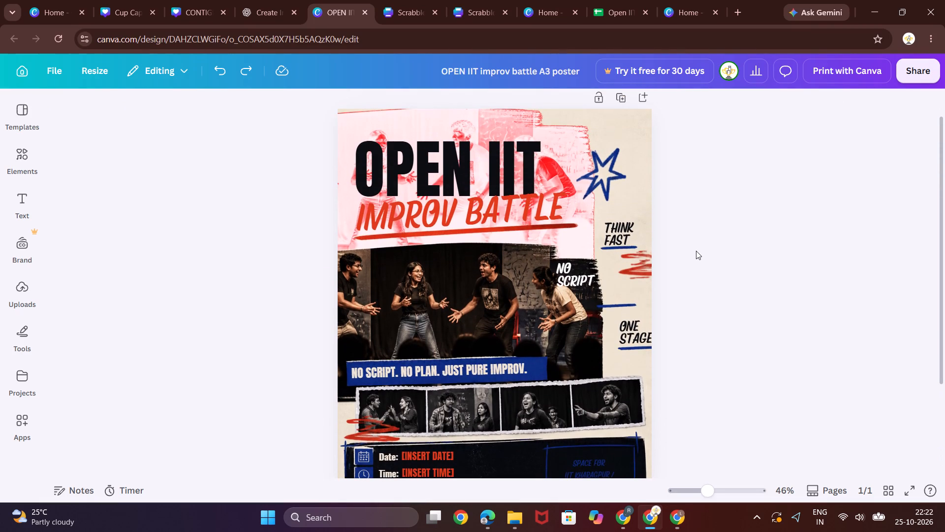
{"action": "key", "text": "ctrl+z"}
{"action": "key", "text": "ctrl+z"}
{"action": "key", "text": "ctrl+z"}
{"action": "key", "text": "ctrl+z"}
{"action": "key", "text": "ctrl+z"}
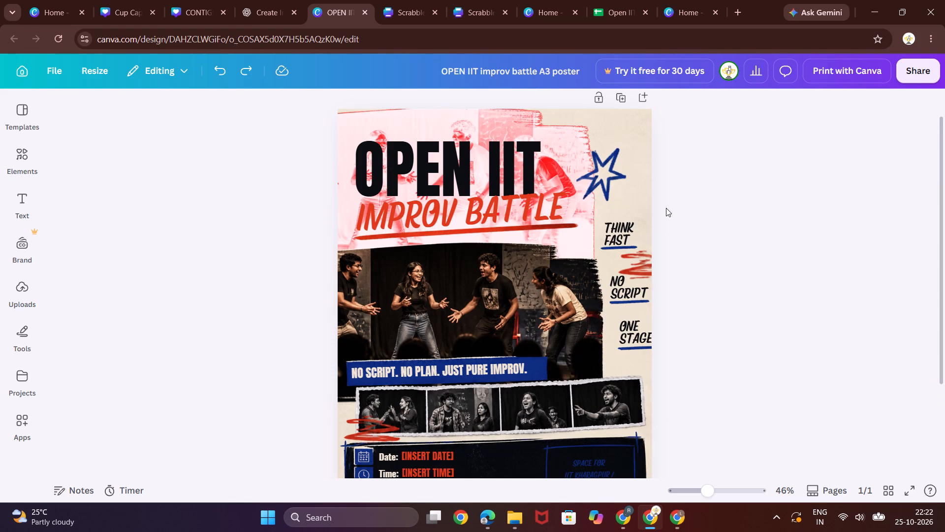
Move THINK FAST with its underline left and slightly down, to just above the main photo's upper-right corner.
{"action": "left_click_drag", "start_coordinate": [666, 208], "coordinate": [630, 246]}
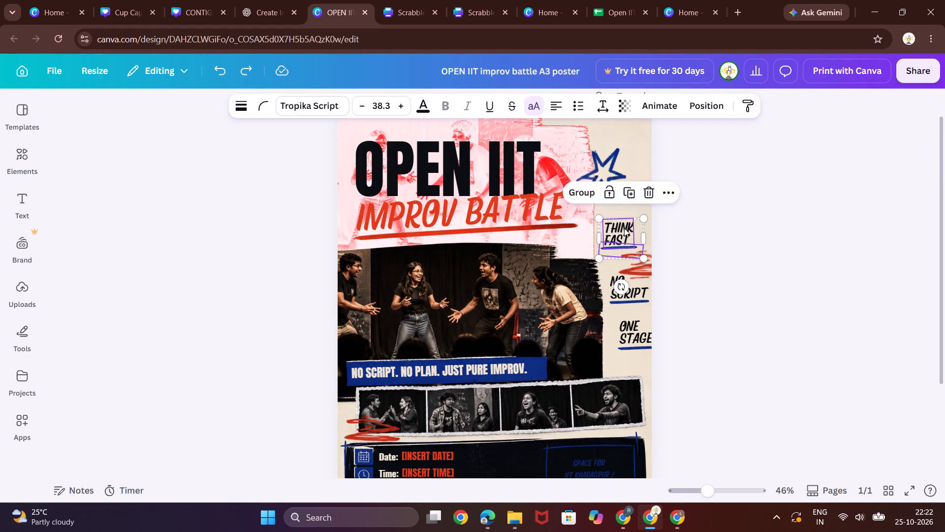
{"action": "left_click_drag", "start_coordinate": [624, 228], "coordinate": [603, 237]}
{"action": "left_click", "coordinate": [723, 310]}
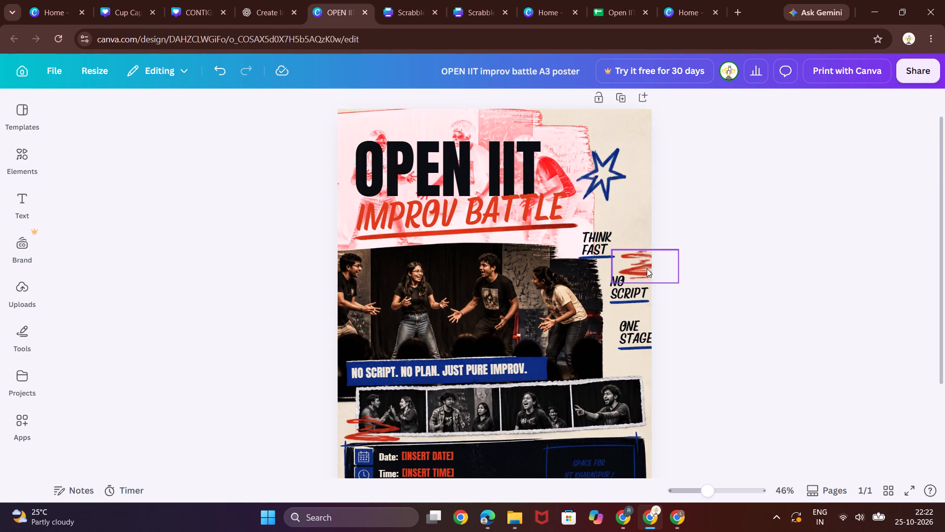
Duplicate the red scribble beside NO SCRIPT and place the copy over the main photo's lower-right corner, below ONE STAGE.
{"action": "left_click", "coordinate": [644, 266]}
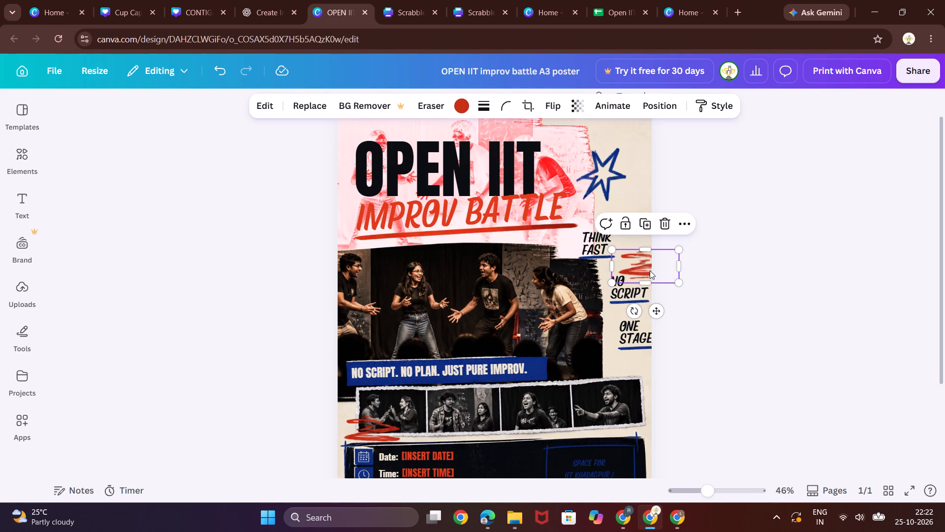
{"action": "key", "text": "ctrl+d"}
{"action": "left_click_drag", "start_coordinate": [647, 272], "coordinate": [598, 347]}
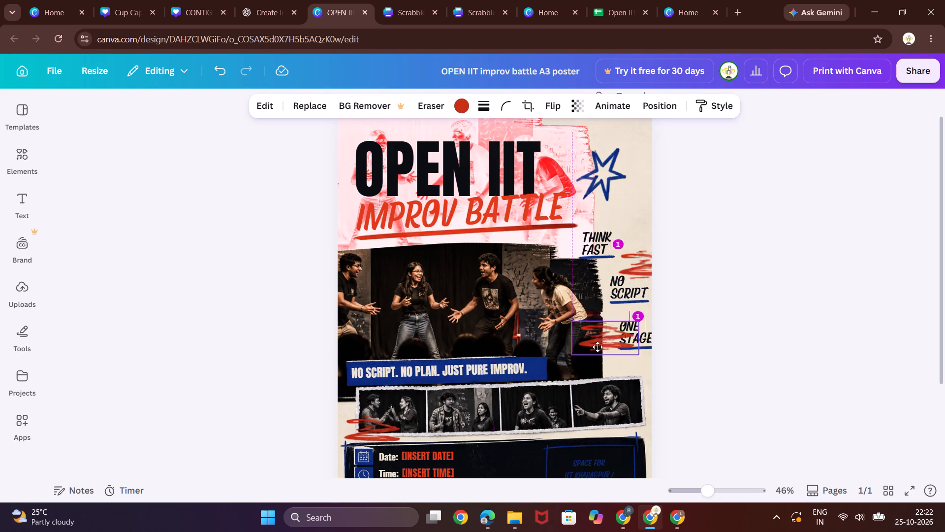
{"action": "left_click_drag", "start_coordinate": [598, 347], "coordinate": [593, 361]}
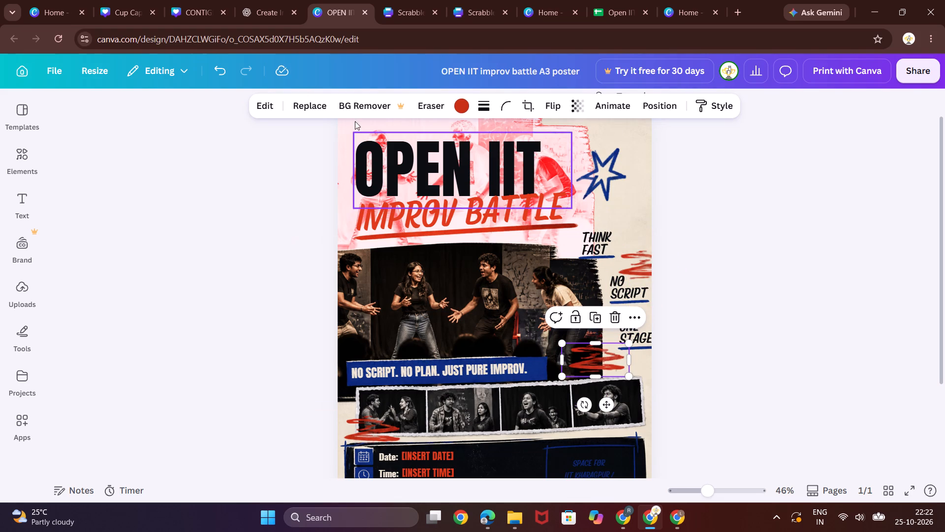
Recolour the duplicated scribble white.
{"action": "left_click", "coordinate": [462, 106]}
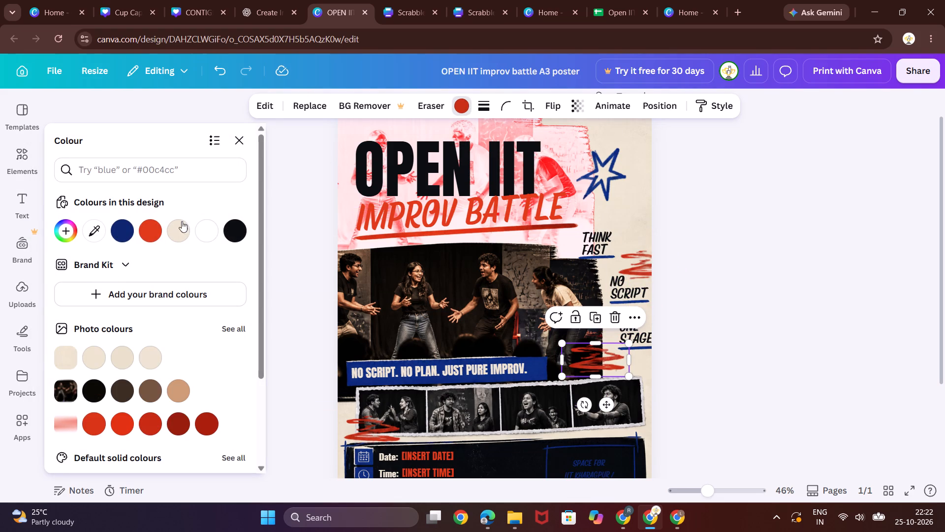
{"action": "left_click", "coordinate": [202, 227]}
{"action": "double_click", "coordinate": [786, 269]}
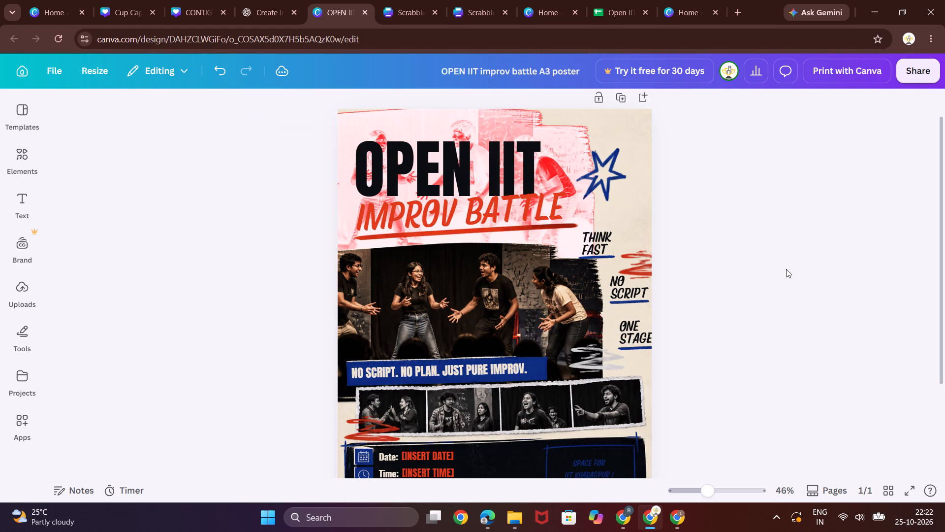
Rotate the red scribble below the photo strip steeply and shift it partly off the poster's left edge.
{"action": "scroll", "coordinate": [796, 294], "scroll_direction": "down", "scroll_amount": 1}
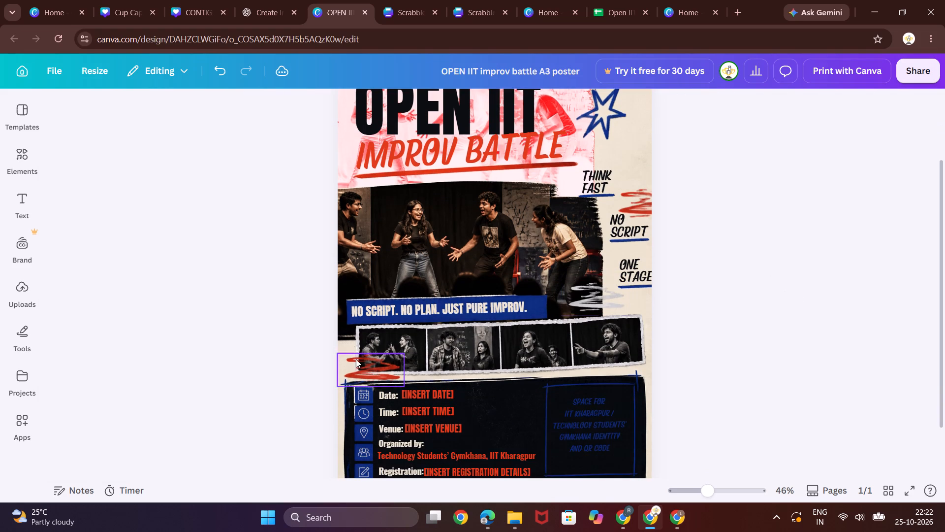
{"action": "left_click", "coordinate": [361, 369]}
{"action": "left_click", "coordinate": [365, 359]}
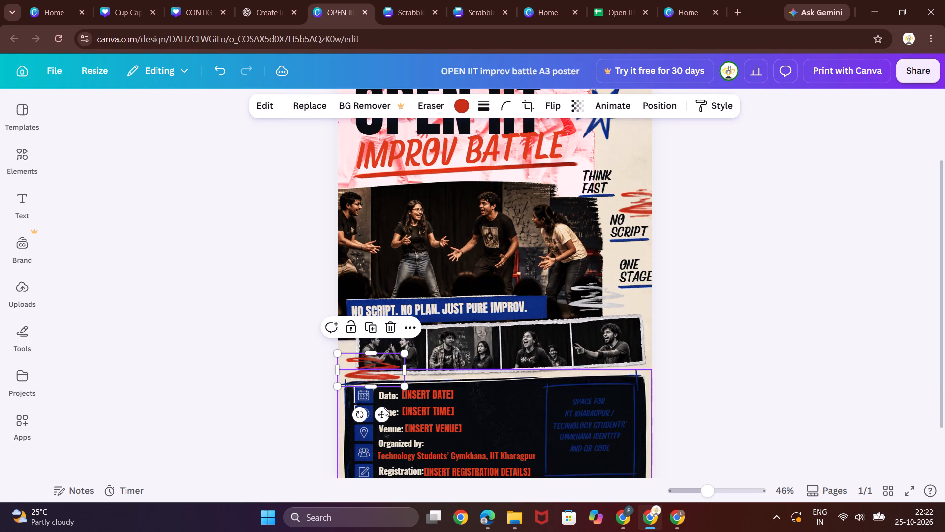
{"action": "left_click_drag", "start_coordinate": [383, 416], "coordinate": [374, 413]}
{"action": "left_click_drag", "start_coordinate": [352, 415], "coordinate": [319, 393]}
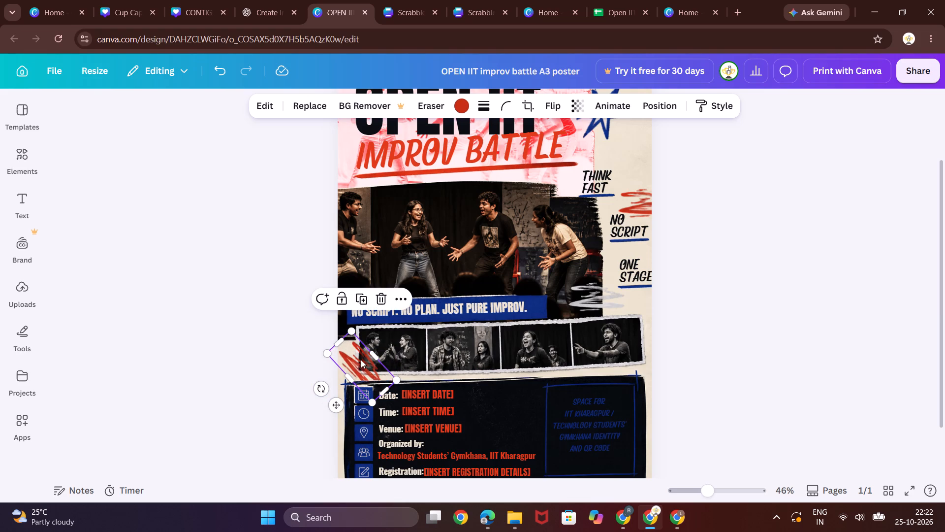
{"action": "left_click_drag", "start_coordinate": [361, 360], "coordinate": [335, 365]}
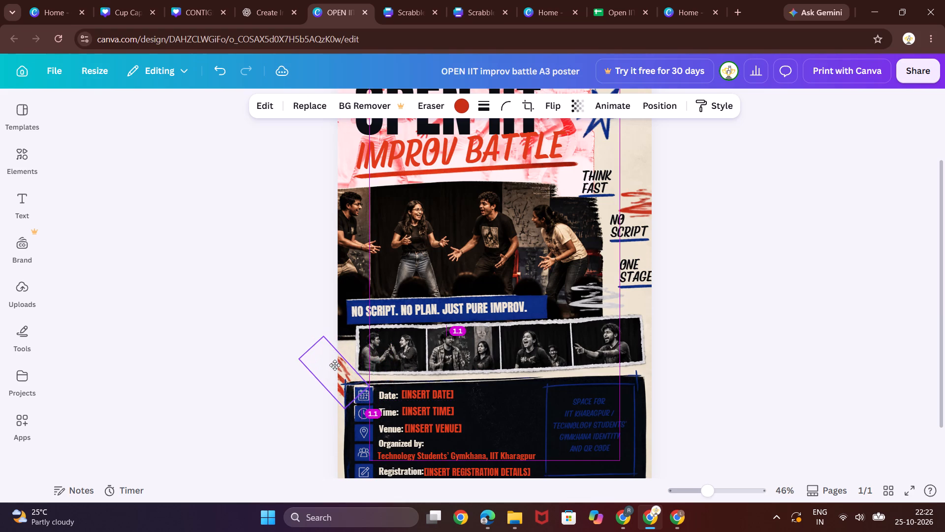
{"action": "left_click_drag", "start_coordinate": [335, 365], "coordinate": [335, 365]}
{"action": "left_click", "coordinate": [274, 424]}
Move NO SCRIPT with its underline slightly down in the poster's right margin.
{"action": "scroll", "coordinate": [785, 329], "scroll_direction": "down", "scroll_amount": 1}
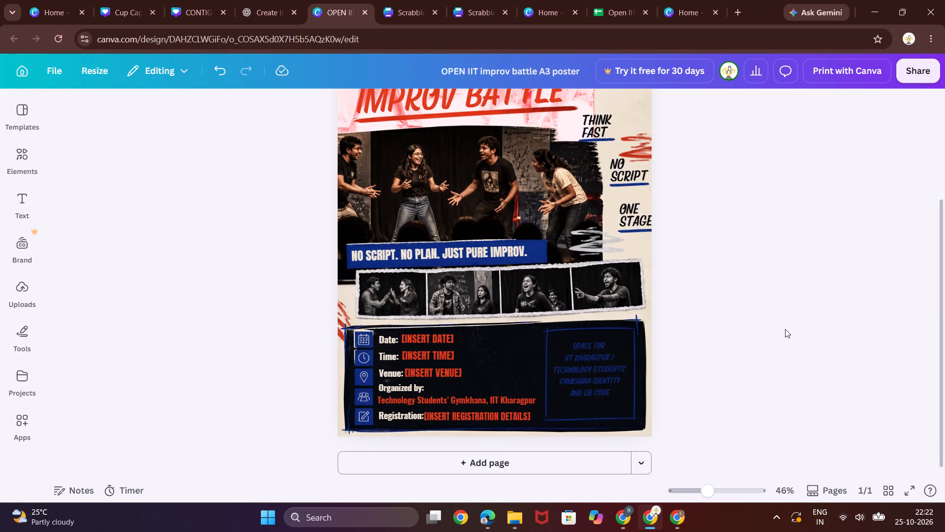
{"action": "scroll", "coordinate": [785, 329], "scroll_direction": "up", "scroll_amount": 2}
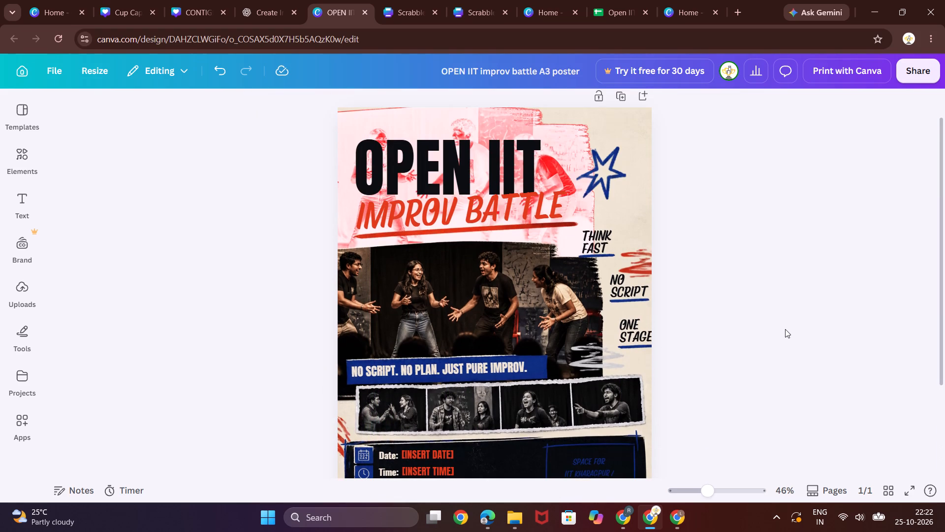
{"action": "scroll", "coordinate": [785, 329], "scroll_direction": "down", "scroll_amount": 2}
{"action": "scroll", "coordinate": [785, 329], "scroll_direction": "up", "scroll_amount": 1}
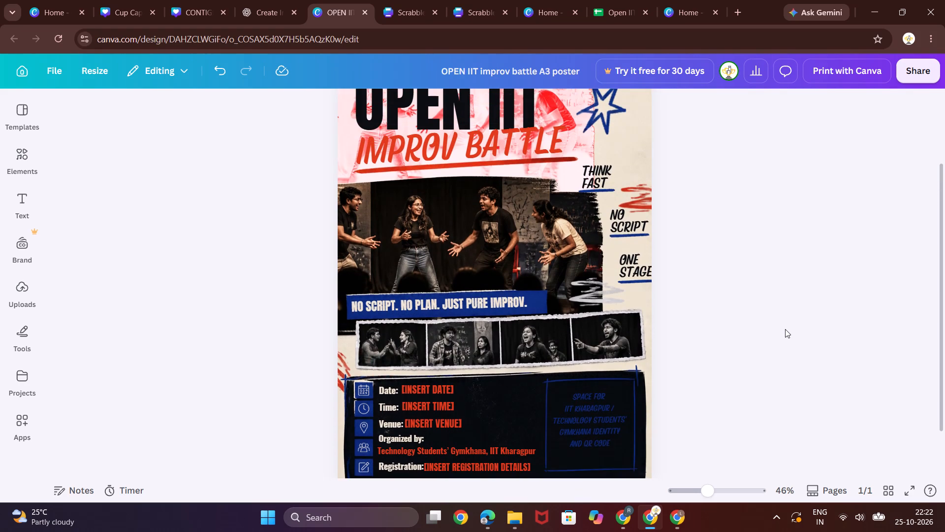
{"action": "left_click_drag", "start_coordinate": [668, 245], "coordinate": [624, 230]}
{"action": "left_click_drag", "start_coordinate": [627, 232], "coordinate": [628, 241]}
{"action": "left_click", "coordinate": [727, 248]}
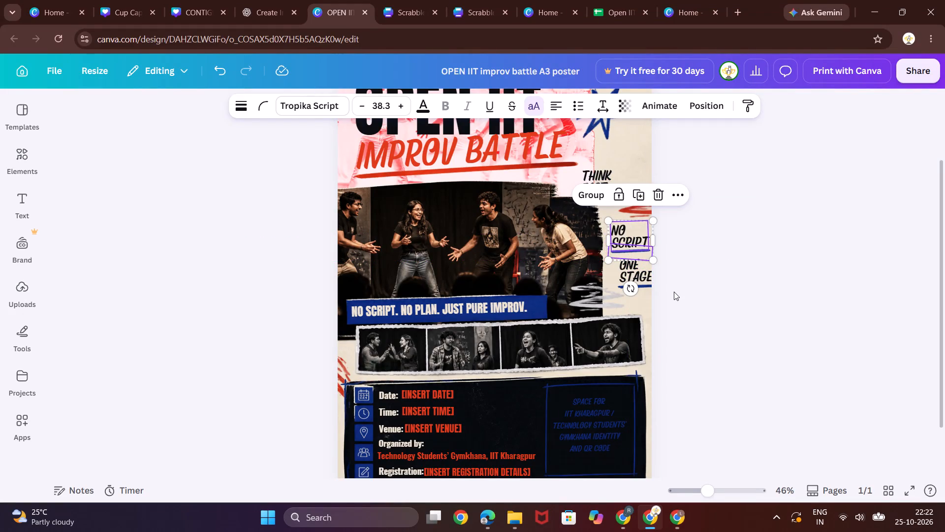
Delete the ONE STAGE and NO SCRIPT slogans together with their blue underlines.
{"action": "left_click_drag", "start_coordinate": [674, 292], "coordinate": [638, 268]}
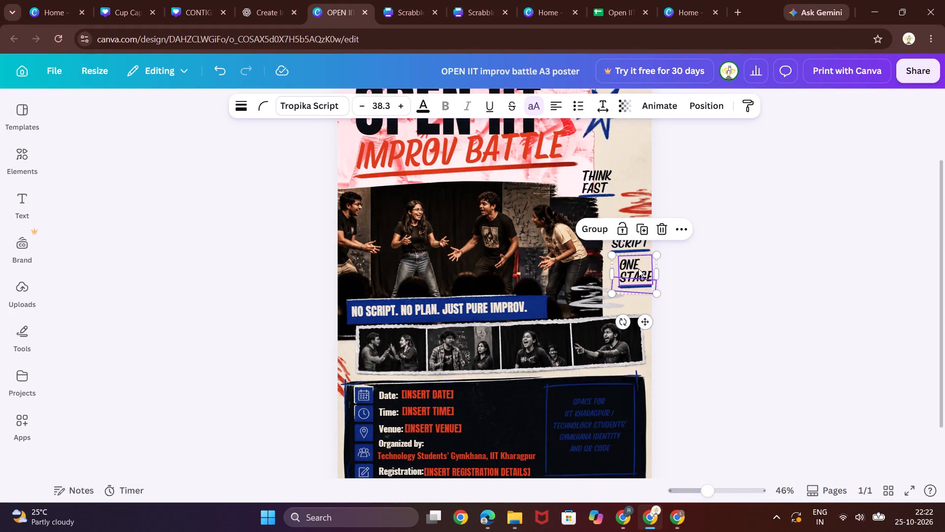
{"action": "key", "text": "Delete"}
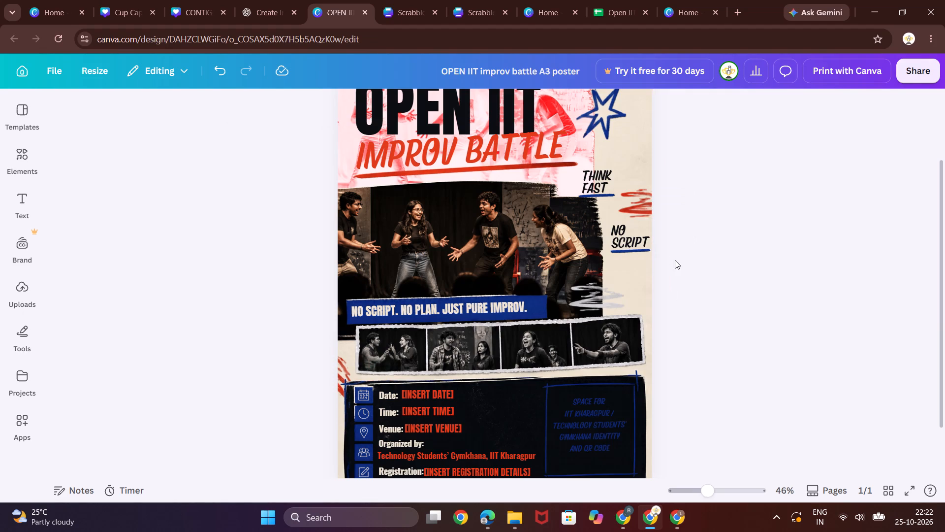
{"action": "left_click_drag", "start_coordinate": [675, 260], "coordinate": [619, 233]}
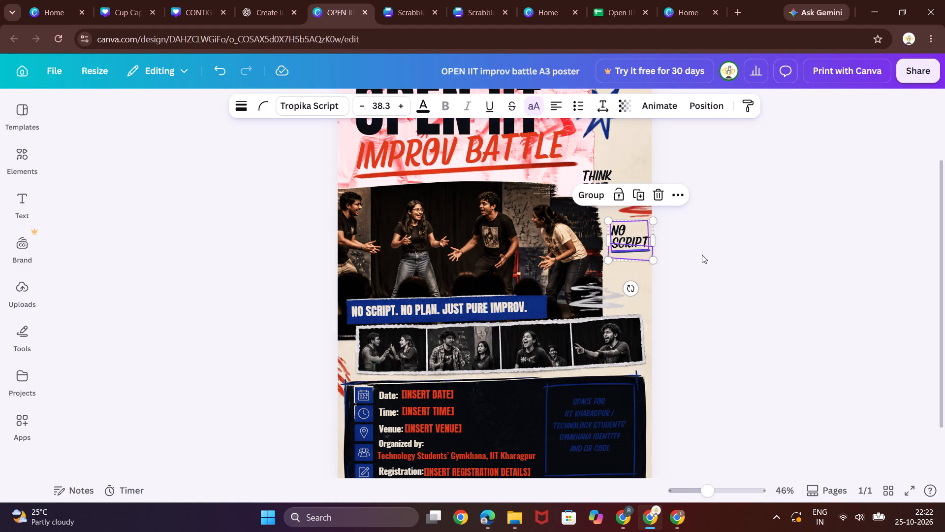
{"action": "key", "text": "Delete"}
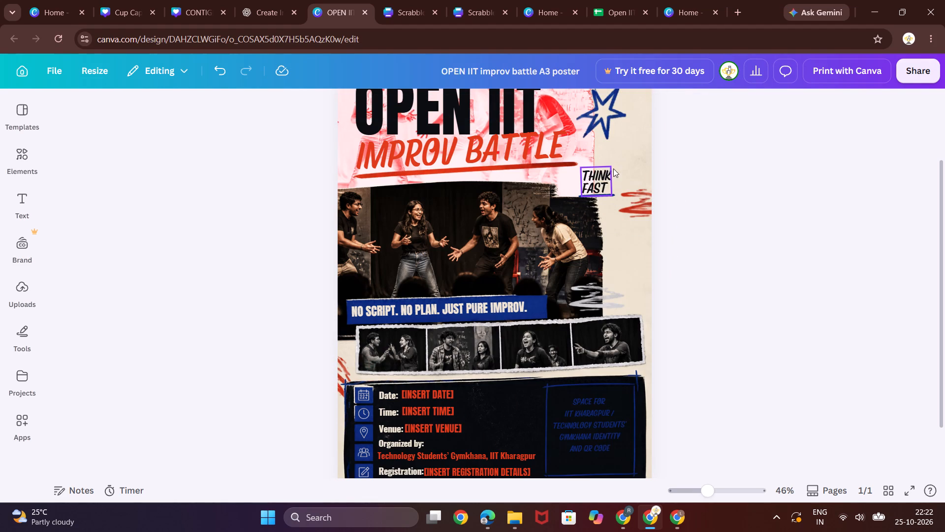
Move THINK FAST with its underline into the blank margin right of the main photo, below the red scribble.
{"action": "left_click_drag", "start_coordinate": [616, 165], "coordinate": [604, 196]}
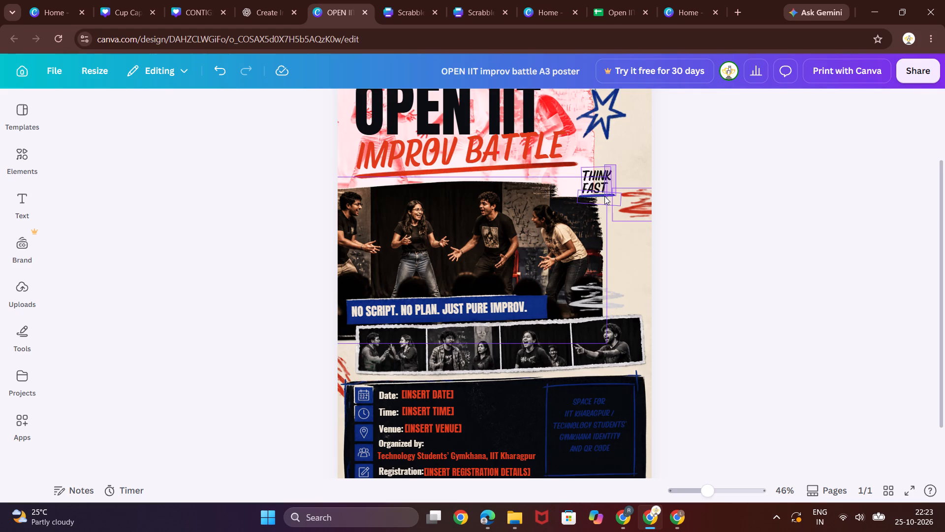
{"action": "left_click_drag", "start_coordinate": [604, 196], "coordinate": [599, 193]}
{"action": "left_click", "coordinate": [612, 174]}
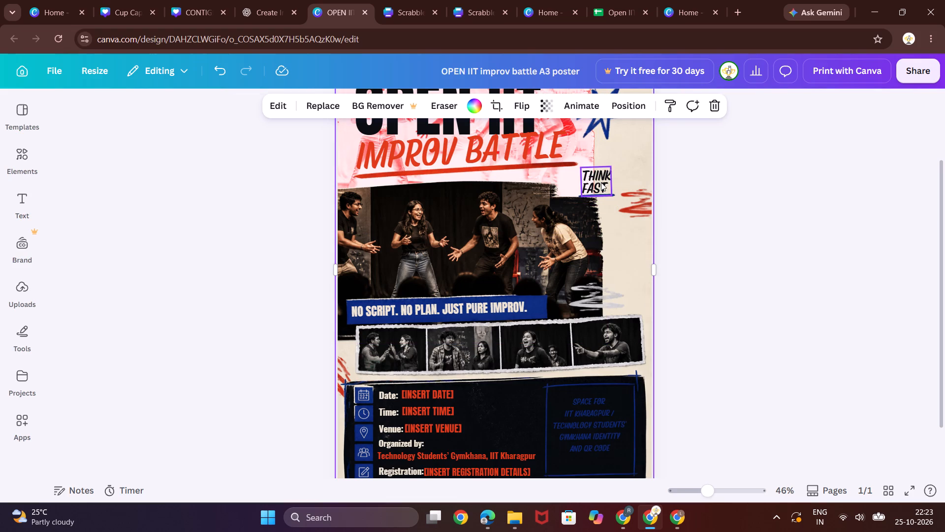
{"action": "left_click", "coordinate": [601, 182]}
{"action": "left_click", "coordinate": [599, 196], "text": "shift"}
{"action": "left_click_drag", "start_coordinate": [598, 182], "coordinate": [629, 251]}
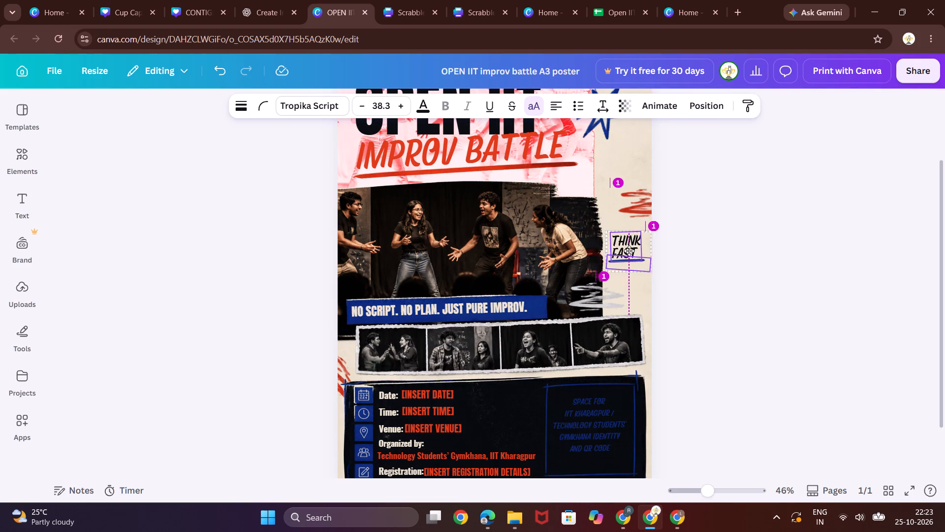
{"action": "left_click_drag", "start_coordinate": [629, 251], "coordinate": [629, 251]}
{"action": "left_click", "coordinate": [725, 234]}
Shrink the blue star doodle and place it just above the main photo's upper-right corner, beside the IMPROV BATTLE underline.
{"action": "scroll", "coordinate": [730, 263], "scroll_direction": "up", "scroll_amount": 1}
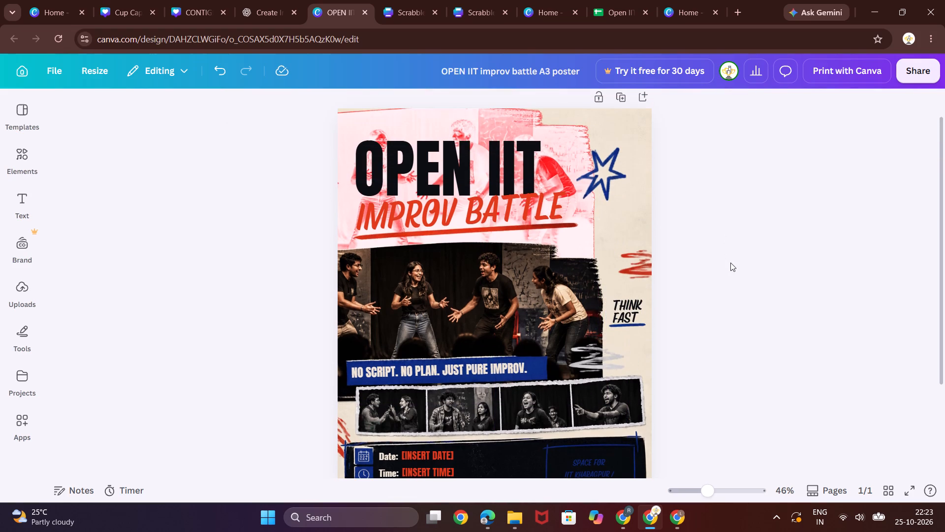
{"action": "left_click_drag", "start_coordinate": [613, 173], "coordinate": [625, 210]}
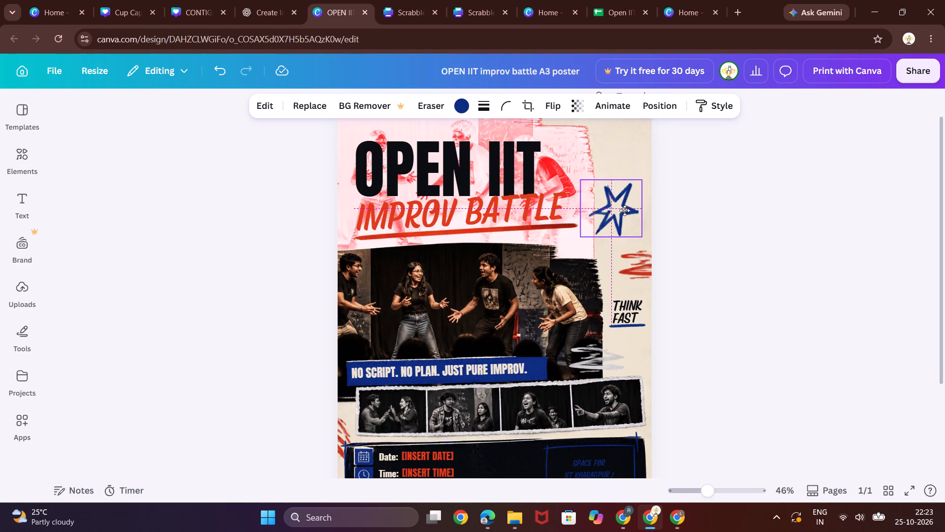
{"action": "left_click_drag", "start_coordinate": [625, 210], "coordinate": [625, 211]}
{"action": "left_click_drag", "start_coordinate": [637, 186], "coordinate": [628, 203]}
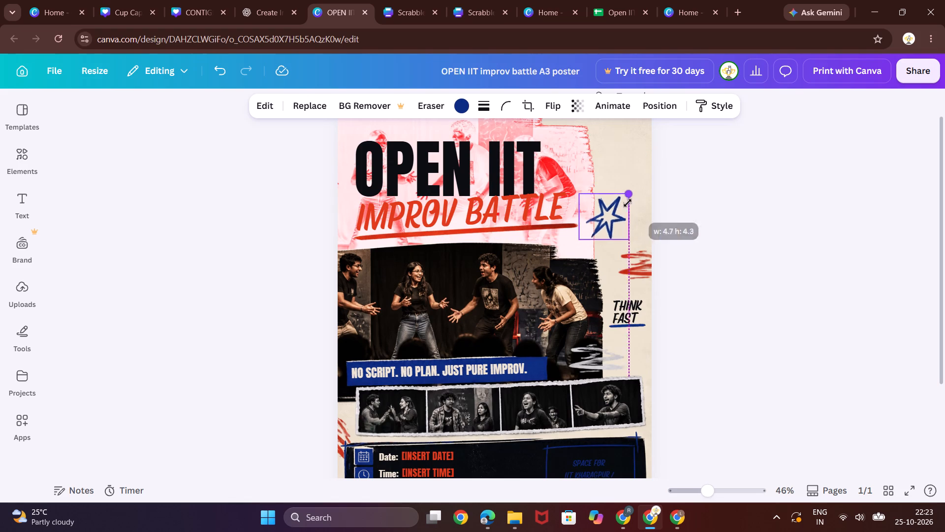
{"action": "left_click_drag", "start_coordinate": [628, 203], "coordinate": [625, 207]}
{"action": "left_click_drag", "start_coordinate": [614, 217], "coordinate": [610, 233]}
{"action": "left_click", "coordinate": [705, 203]}
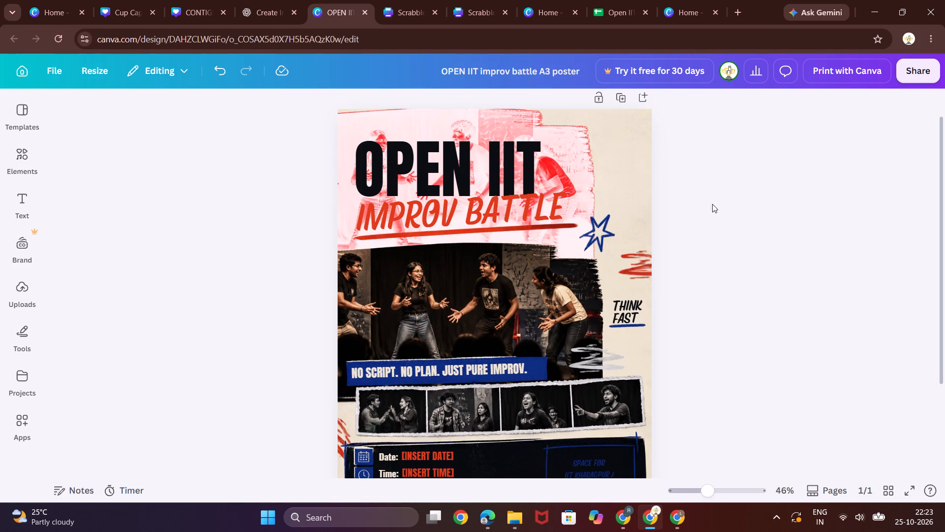
Add a dark blue rectangle and stretch it into a full-width band along the poster's top edge, above OPEN IIT.
{"action": "scroll", "coordinate": [774, 237], "scroll_direction": "up", "scroll_amount": 1}
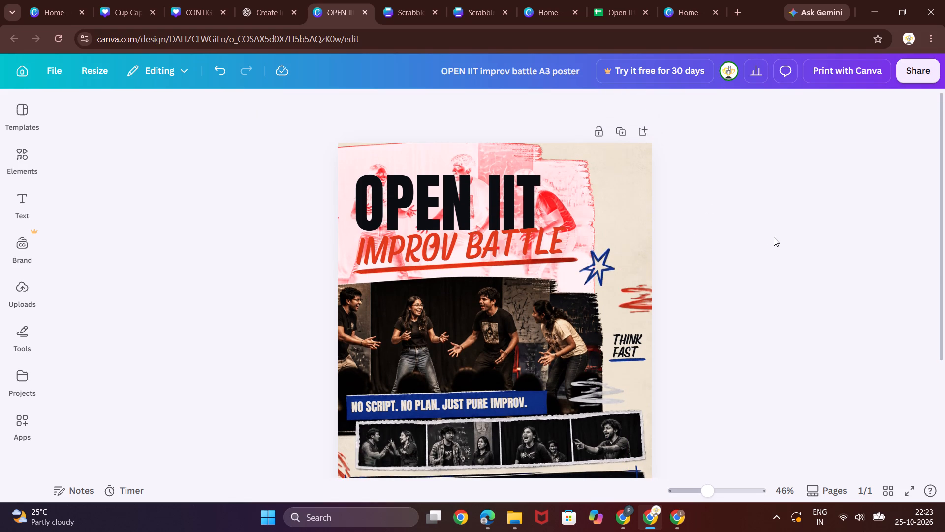
{"action": "key", "text": "r"}
{"action": "left_click", "coordinate": [762, 343]}
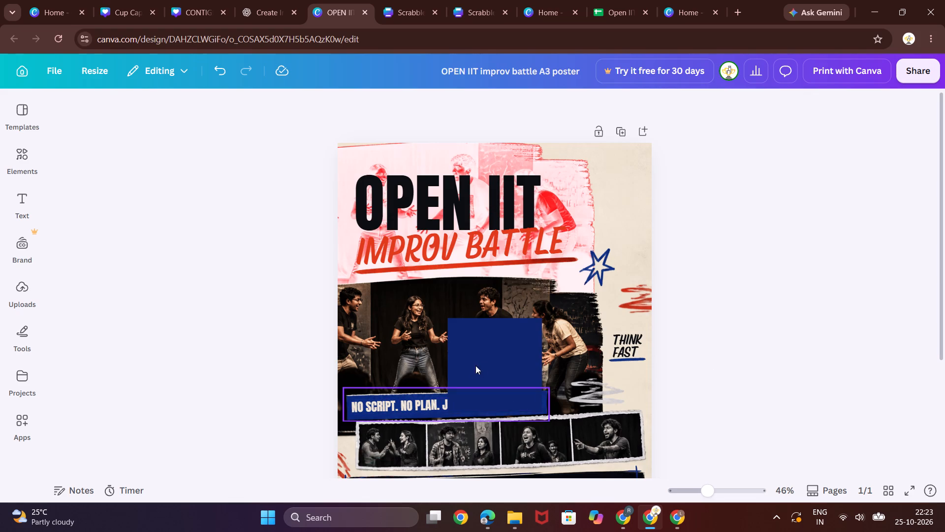
{"action": "left_click_drag", "start_coordinate": [482, 363], "coordinate": [351, 123]}
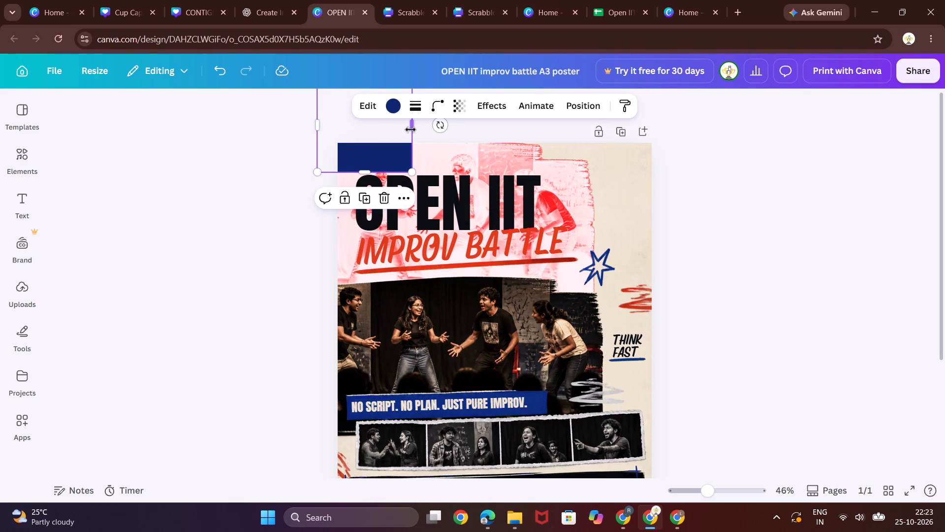
{"action": "left_click_drag", "start_coordinate": [410, 130], "coordinate": [668, 142]}
{"action": "left_click", "coordinate": [629, 159]}
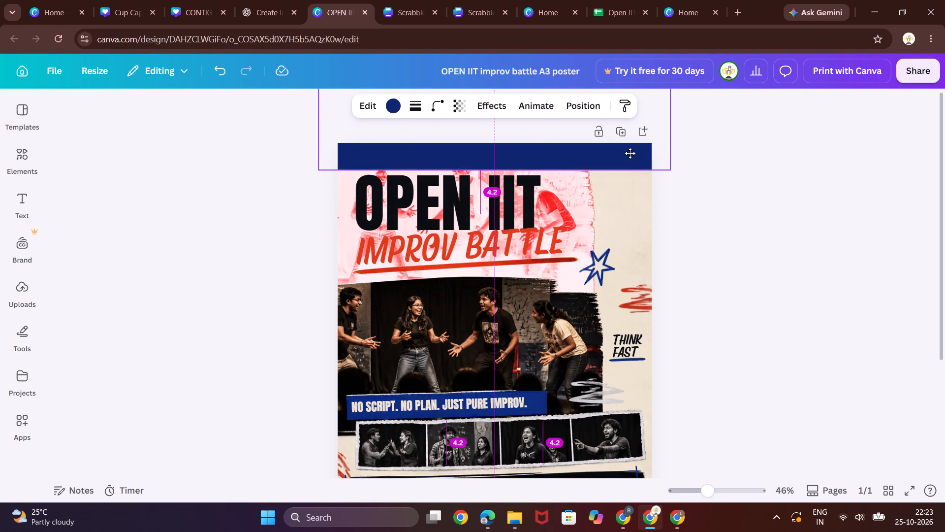
{"action": "left_click", "coordinate": [846, 233]}
Delete the organizer row from the details box: the Technology Students' Gymkhana text, Organized by label, people icon and its blue square.
{"action": "scroll", "coordinate": [788, 297], "scroll_direction": "down", "scroll_amount": 2}
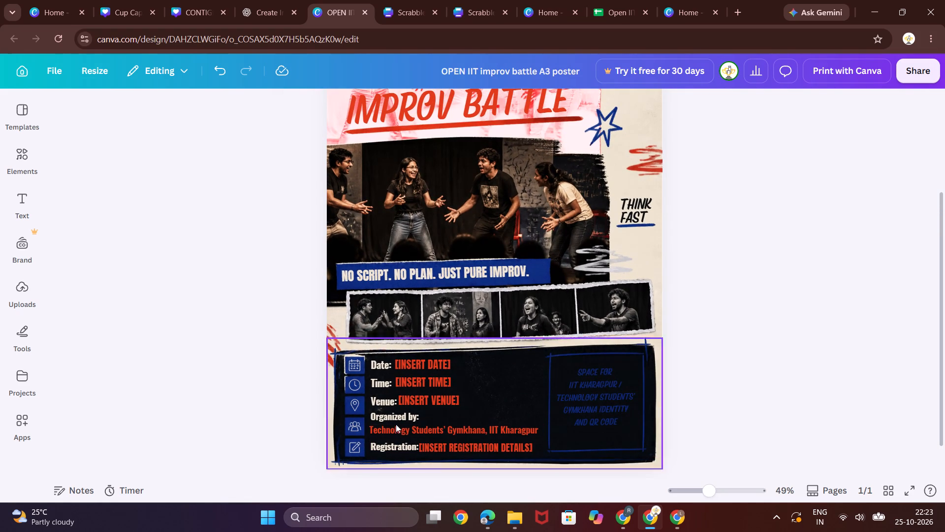
{"action": "scroll", "coordinate": [578, 367], "scroll_direction": "up", "scroll_amount": 2}
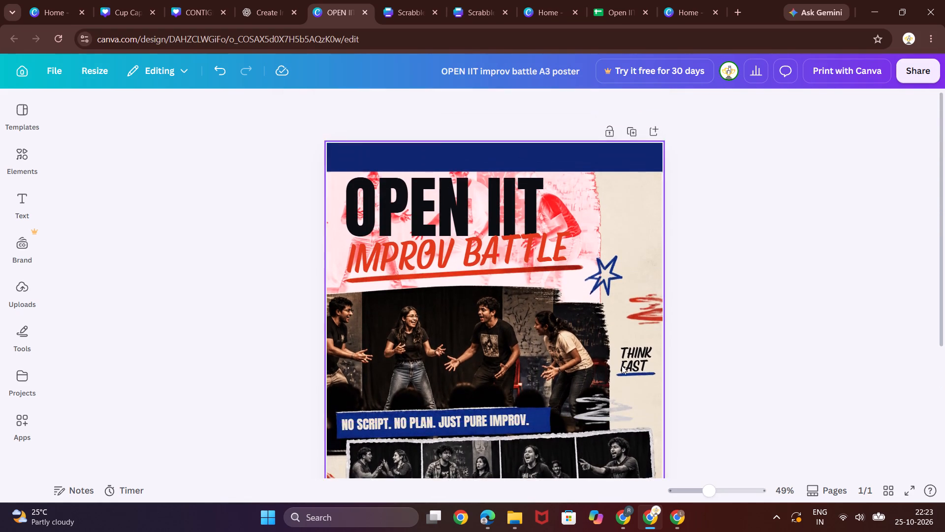
{"action": "scroll", "coordinate": [622, 366], "scroll_direction": "down", "scroll_amount": 1}
{"action": "scroll", "coordinate": [503, 399], "scroll_direction": "down", "scroll_amount": 1}
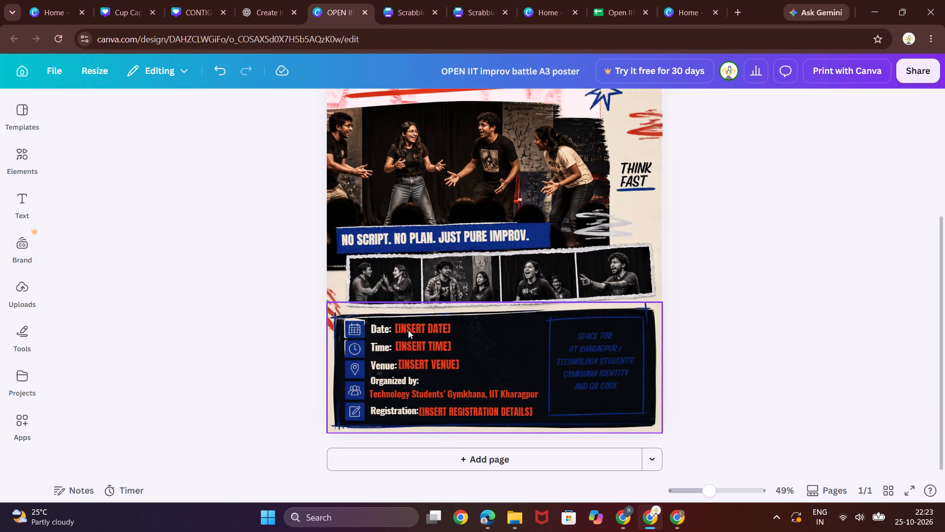
{"action": "left_click", "coordinate": [394, 392]}
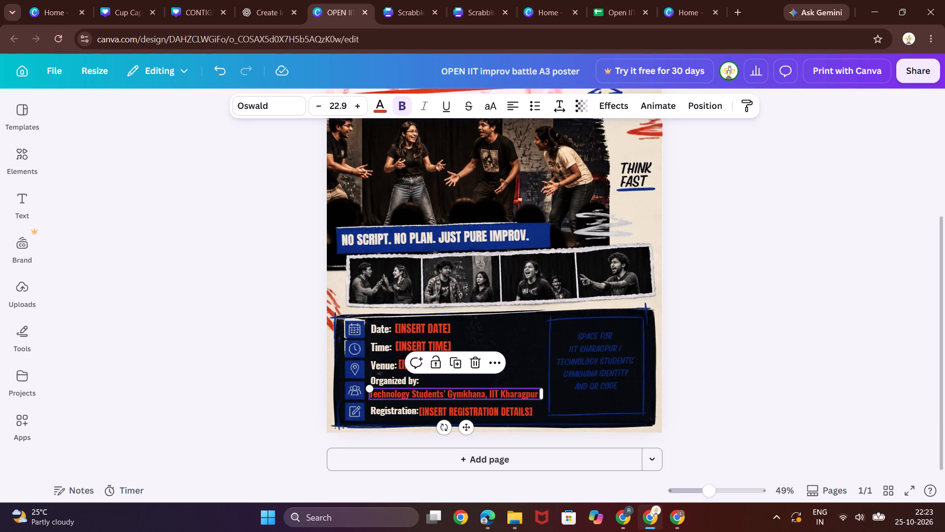
{"action": "key", "text": "Delete"}
{"action": "left_click", "coordinate": [389, 382]}
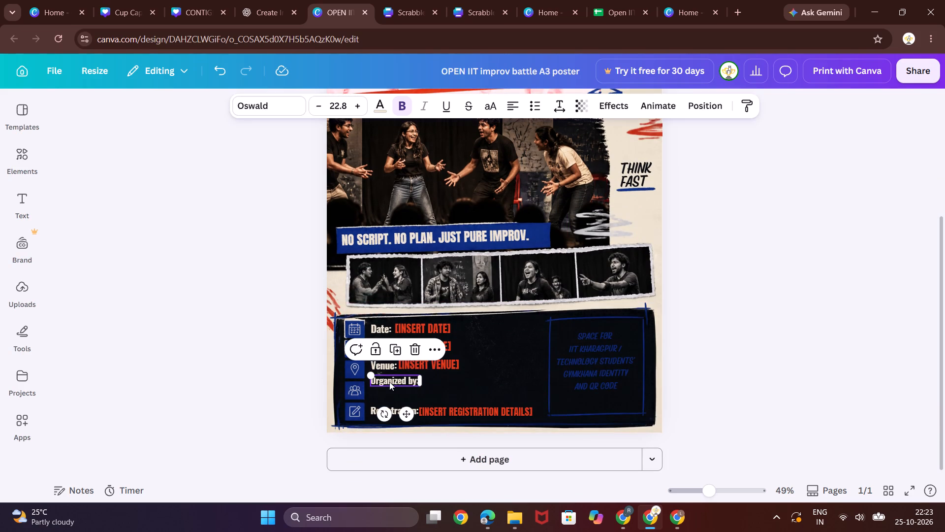
{"action": "key", "text": "Delete"}
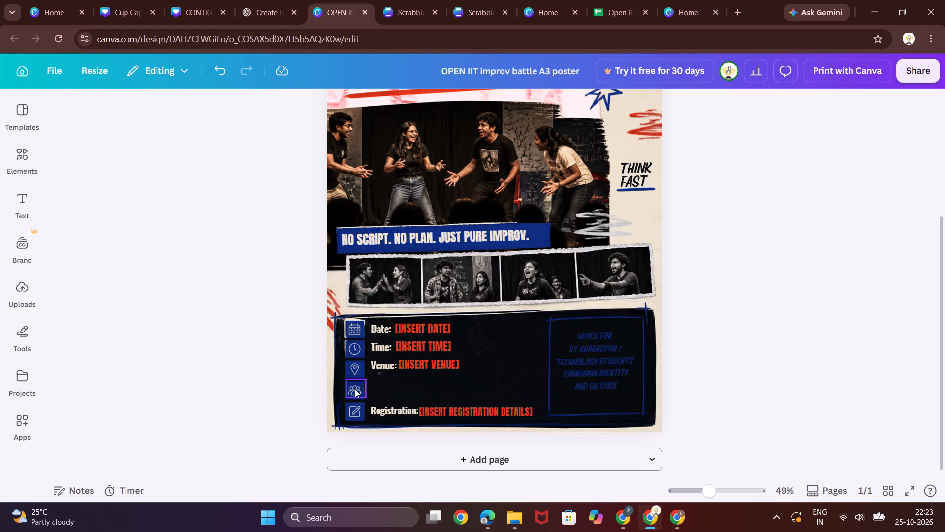
{"action": "left_click", "coordinate": [355, 389]}
{"action": "key", "text": "Delete"}
{"action": "left_click", "coordinate": [355, 389]}
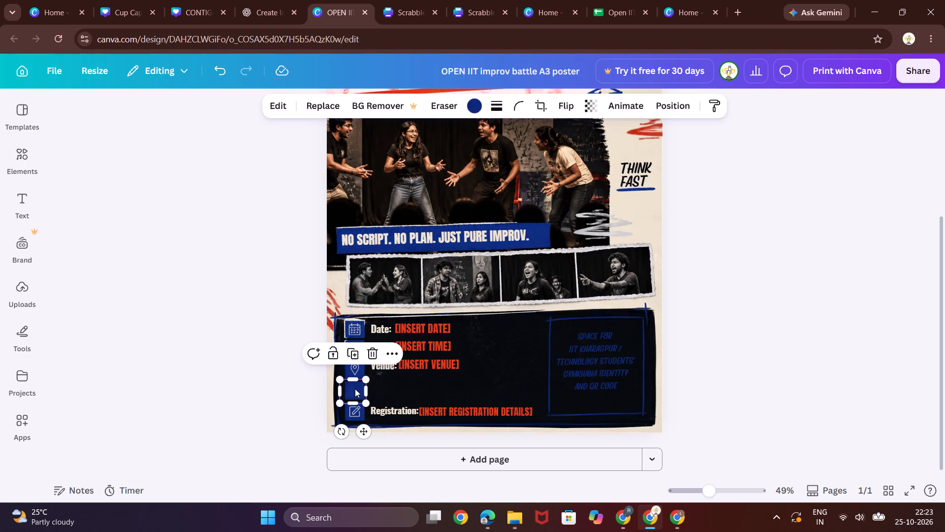
{"action": "key", "text": "Delete"}
Delete the registration row from the details box, including its pencil icon, blue square, label and placeholder text.
{"action": "left_click", "coordinate": [352, 403]}
{"action": "key", "text": "Delete"}
{"action": "left_click", "coordinate": [355, 408]}
{"action": "key", "text": "Delete"}
{"action": "left_click", "coordinate": [389, 409]}
{"action": "key", "text": "Delete"}
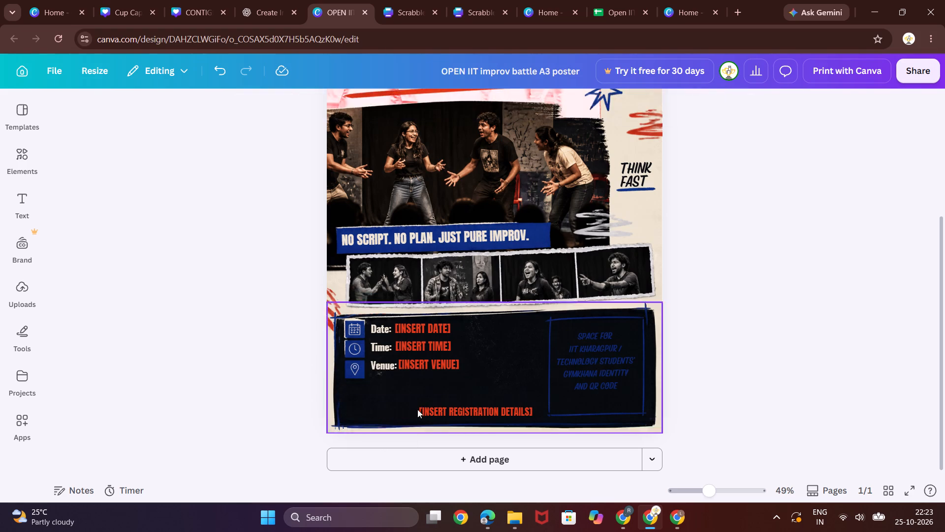
{"action": "left_click", "coordinate": [429, 409]}
{"action": "key", "text": "Delete"}
Move the date, time and venue icons, labels and placeholders together off their blue squares, lower in the details box.
{"action": "left_click", "coordinate": [354, 325]}
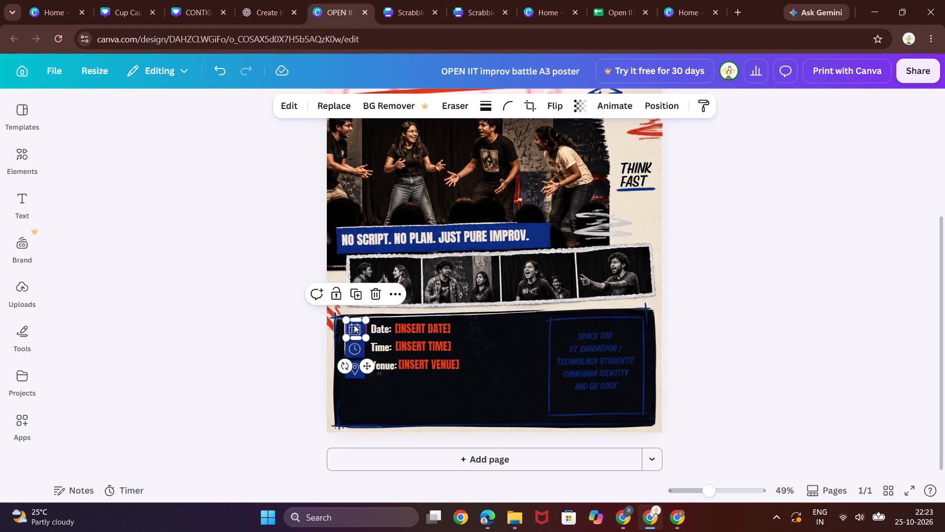
{"action": "left_click", "coordinate": [356, 348], "text": "shift"}
{"action": "left_click", "coordinate": [355, 369], "text": "shift"}
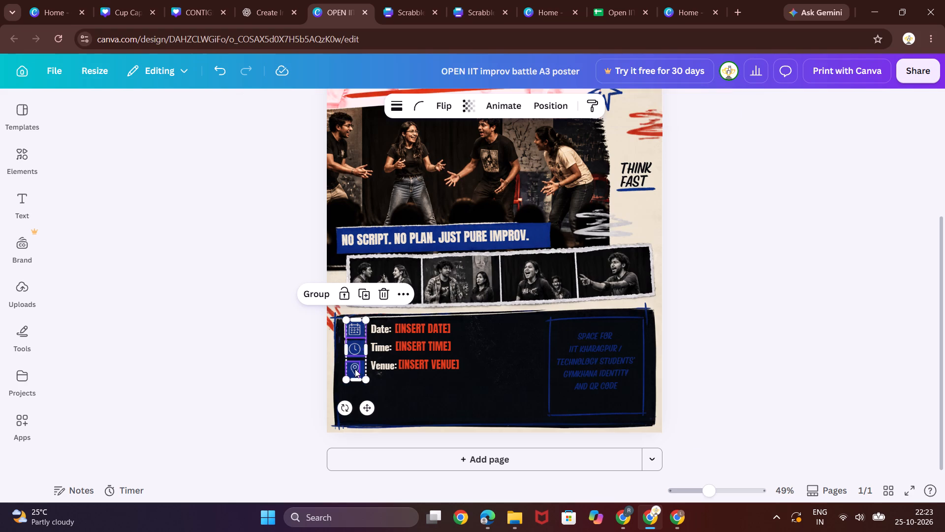
{"action": "left_click", "coordinate": [377, 364], "text": "shift"}
{"action": "left_click", "coordinate": [378, 352], "text": "shift"}
{"action": "left_click", "coordinate": [380, 327], "text": "shift"}
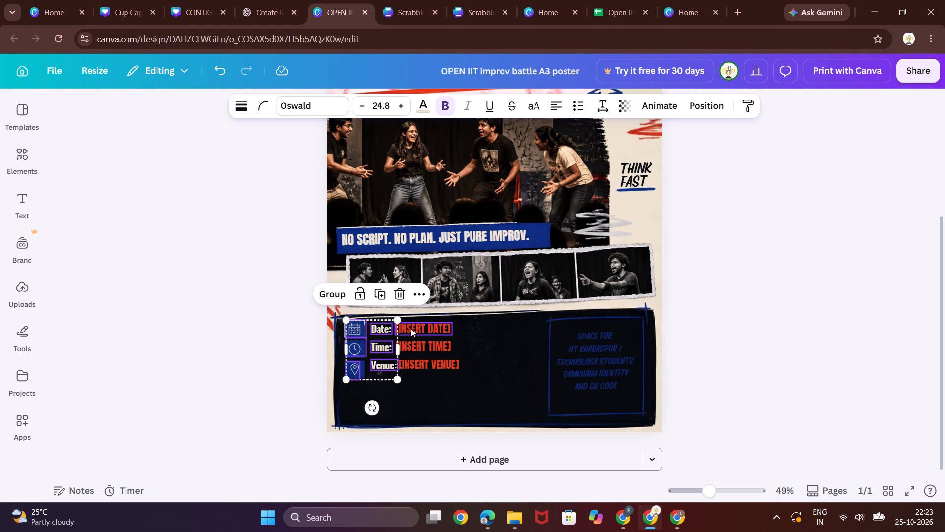
{"action": "left_click", "coordinate": [411, 329], "text": "shift"}
{"action": "left_click", "coordinate": [411, 343], "text": "shift"}
{"action": "left_click", "coordinate": [414, 361], "text": "shift"}
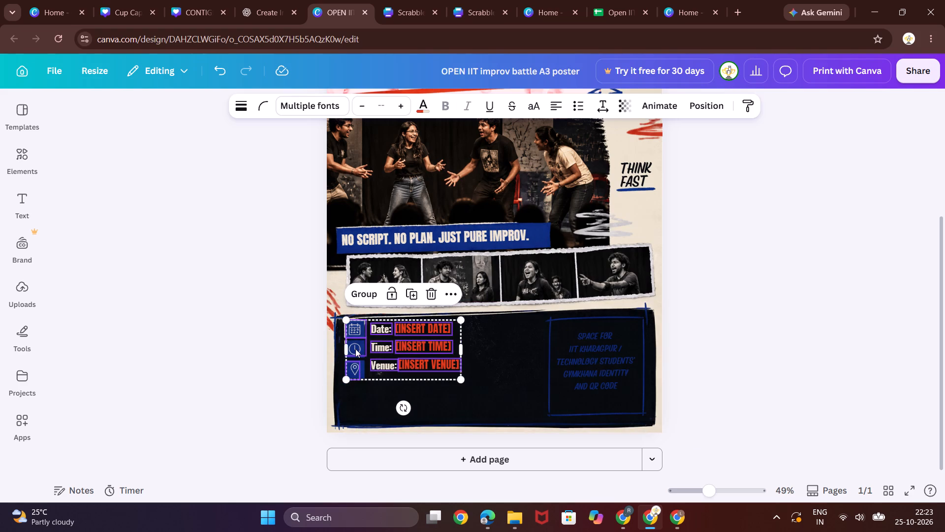
{"action": "left_click", "coordinate": [355, 349], "text": "shift"}
{"action": "left_click", "coordinate": [355, 328], "text": "shift"}
{"action": "left_click", "coordinate": [358, 347], "text": "shift"}
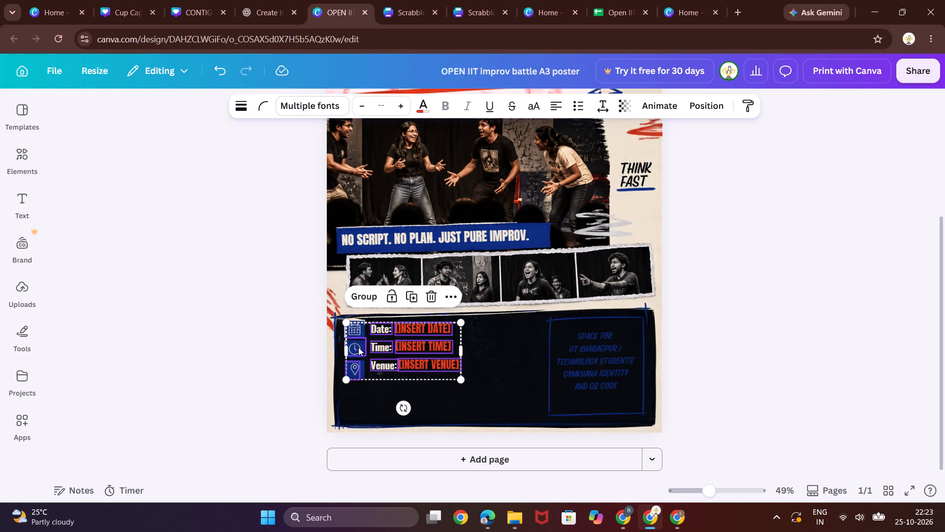
{"action": "left_click", "coordinate": [358, 329], "text": "shift"}
{"action": "left_click_drag", "start_coordinate": [384, 334], "coordinate": [392, 369]}
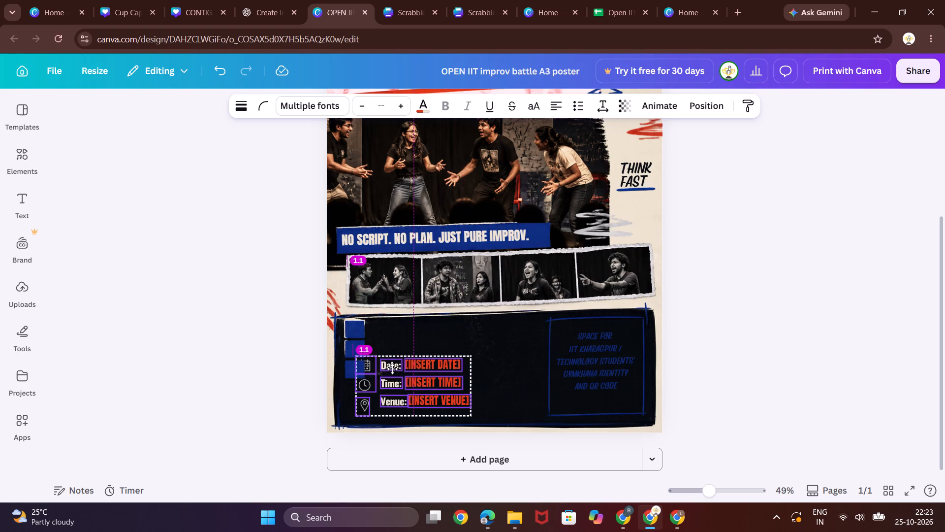
{"action": "left_click_drag", "start_coordinate": [392, 369], "coordinate": [382, 369]}
Delete the three blue squares left behind in the details box.
{"action": "left_click", "coordinate": [355, 347]}
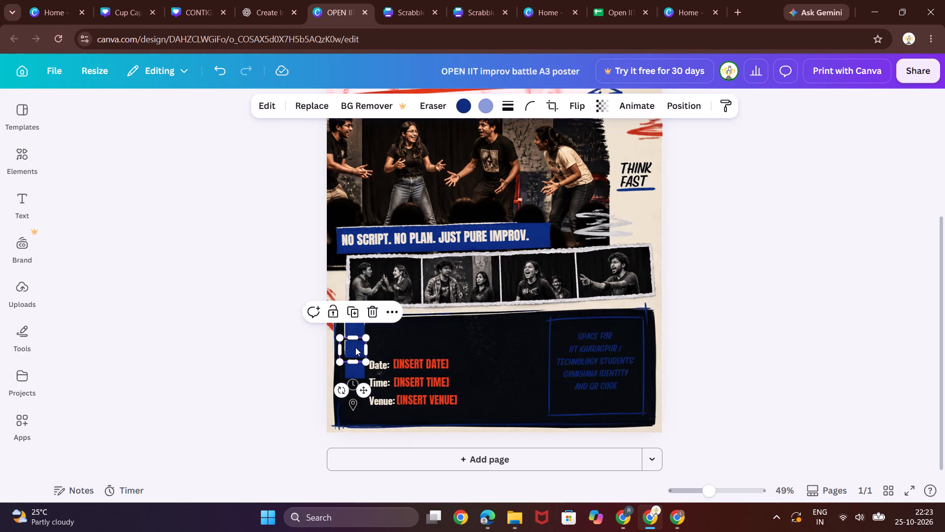
{"action": "key", "text": "Delete"}
{"action": "left_click", "coordinate": [356, 332]}
{"action": "key", "text": "Delete"}
{"action": "left_click", "coordinate": [356, 366]}
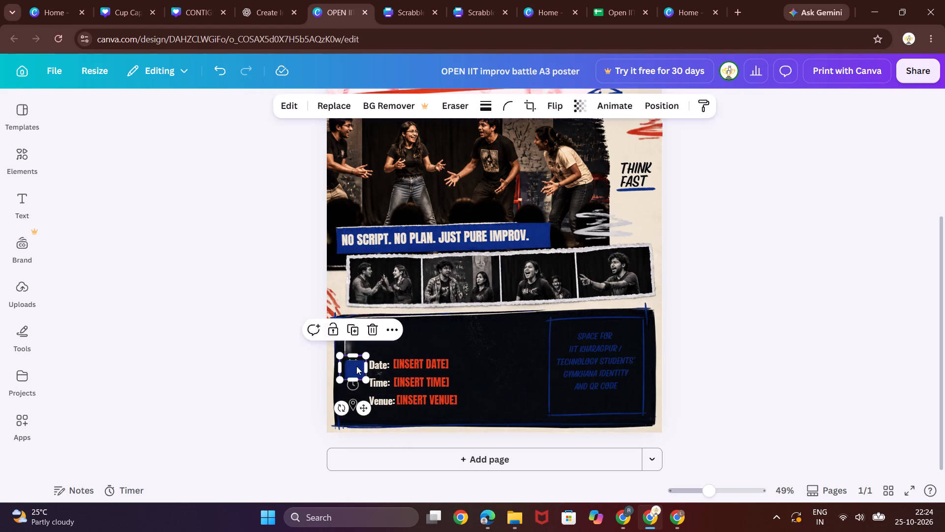
{"action": "key", "text": "Delete"}
Move the date, time and venue icons, labels and placeholders together slightly up and inward, centring them vertically in the details box.
{"action": "left_click", "coordinate": [402, 378]}
{"action": "left_click", "coordinate": [286, 364]}
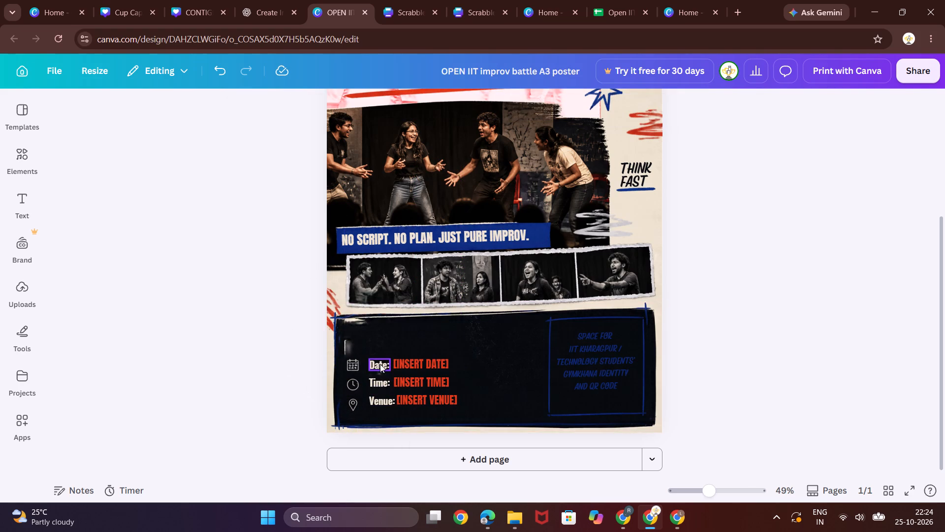
{"action": "left_click", "coordinate": [360, 362]}
{"action": "left_click", "coordinate": [353, 381], "text": "shift"}
{"action": "left_click", "coordinate": [353, 400], "text": "shift"}
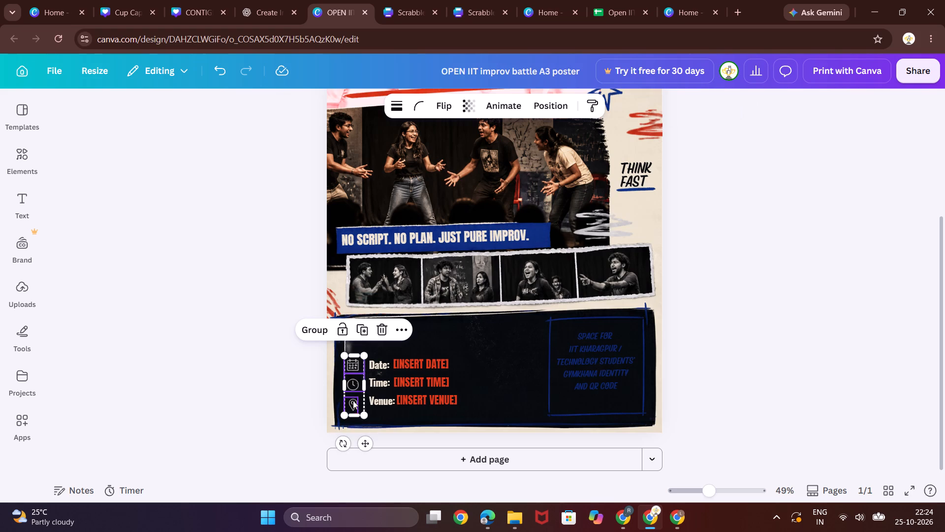
{"action": "left_click", "coordinate": [381, 402], "text": "shift"}
{"action": "left_click", "coordinate": [377, 383], "text": "shift"}
{"action": "left_click", "coordinate": [380, 365], "text": "shift"}
{"action": "left_click", "coordinate": [408, 366], "text": "shift"}
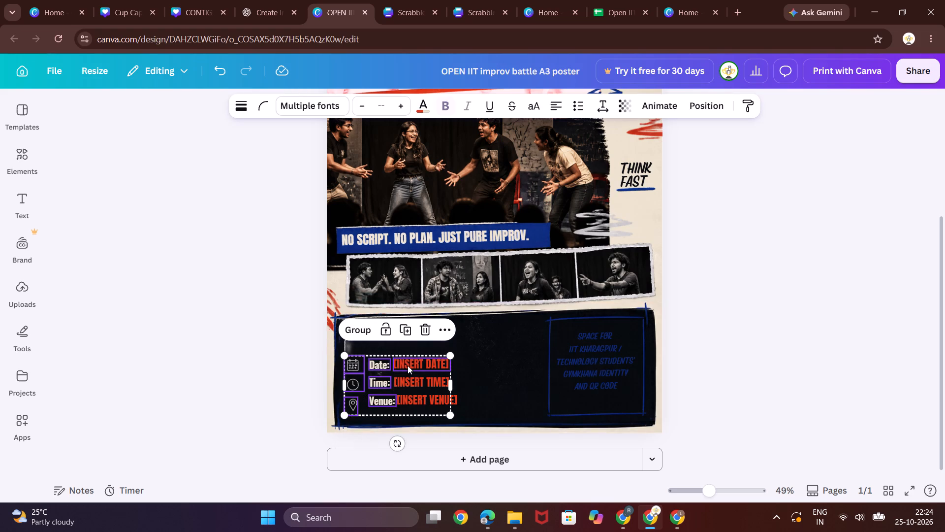
{"action": "left_click", "coordinate": [411, 379], "text": "shift"}
{"action": "left_click", "coordinate": [414, 398], "text": "shift"}
{"action": "left_click_drag", "start_coordinate": [415, 367], "coordinate": [451, 352]}
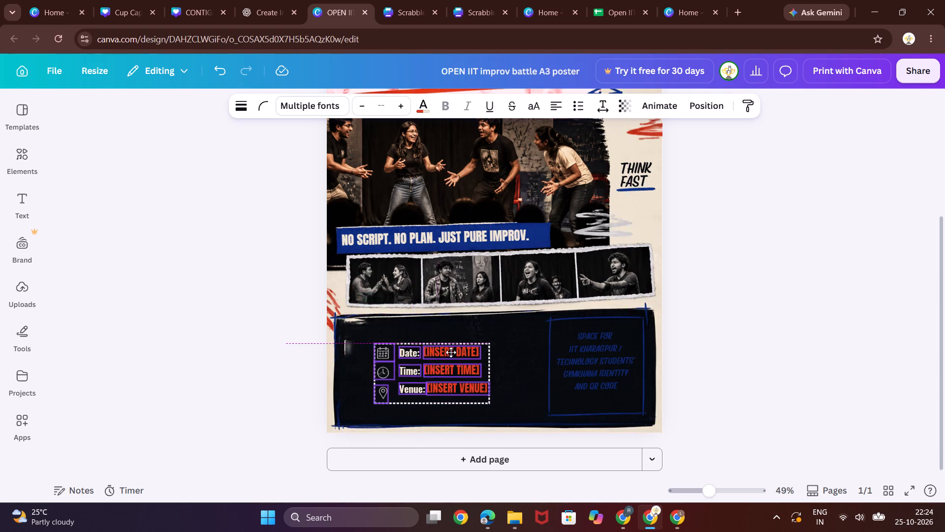
{"action": "left_click_drag", "start_coordinate": [451, 352], "coordinate": [440, 349]}
{"action": "left_click_drag", "start_coordinate": [440, 349], "coordinate": [434, 352]}
Delete the placeholder text reserving space for the IIT Kharagpur / Technology Students' Gymkhana identity and QR code.
{"action": "left_click", "coordinate": [731, 375]}
{"action": "left_click", "coordinate": [595, 366]}
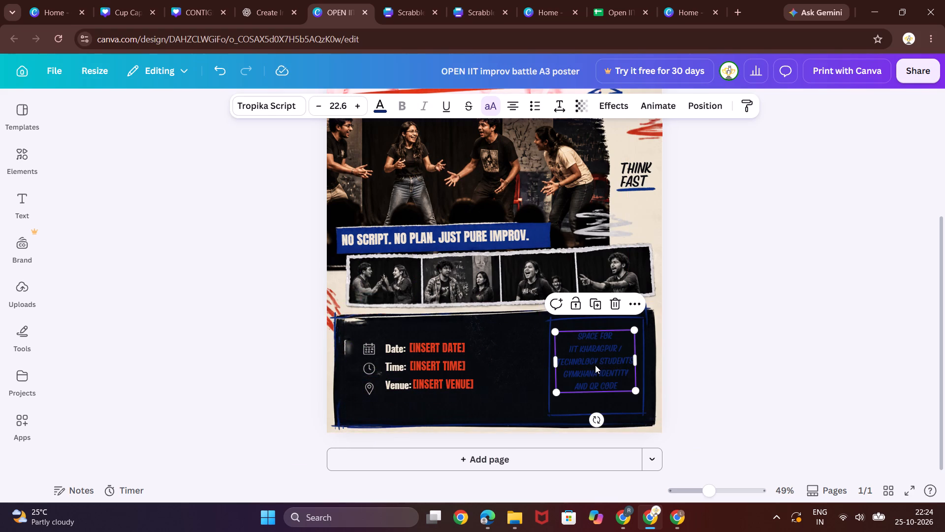
{"action": "key", "text": "Delete"}
Shrink the empty blue sketched frame in the details box and lower it level with the date, time and venue rows.
{"action": "left_click", "coordinate": [639, 358]}
{"action": "left_click_drag", "start_coordinate": [664, 422], "coordinate": [633, 404]}
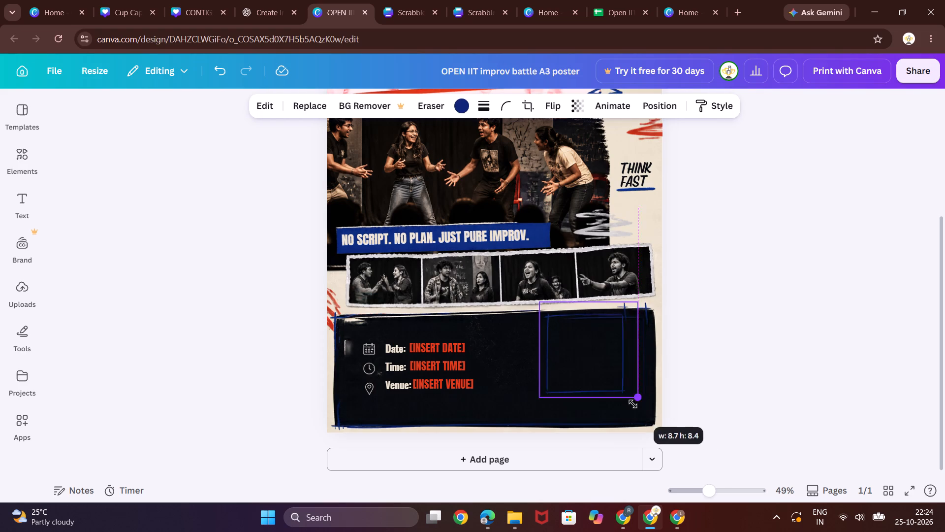
{"action": "left_click_drag", "start_coordinate": [633, 404], "coordinate": [620, 395]}
{"action": "left_click_drag", "start_coordinate": [586, 355], "coordinate": [587, 376]}
{"action": "left_click", "coordinate": [724, 369]}
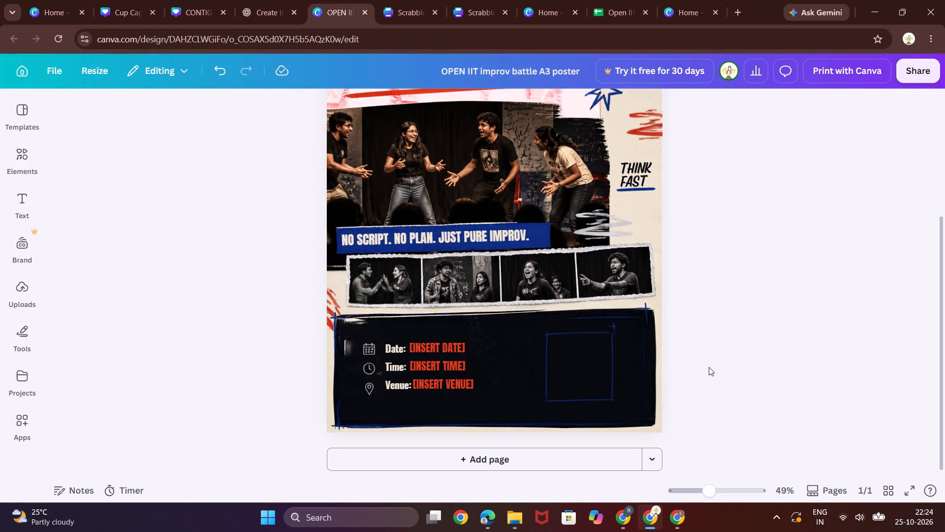
Add a dark blue rectangle and stretch it into a full-width band along the poster's bottom edge.
{"action": "key", "text": "r"}
{"action": "left_click", "coordinate": [765, 225]}
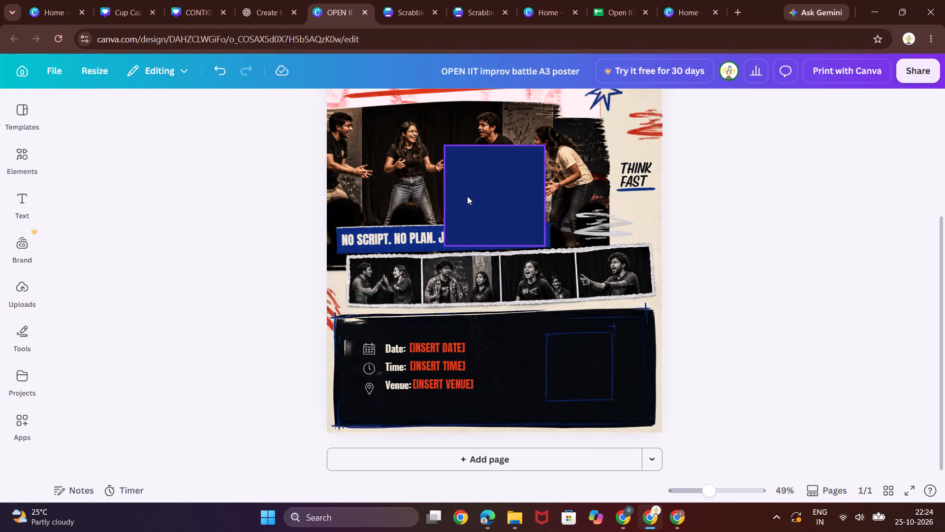
{"action": "left_click_drag", "start_coordinate": [467, 196], "coordinate": [345, 456]}
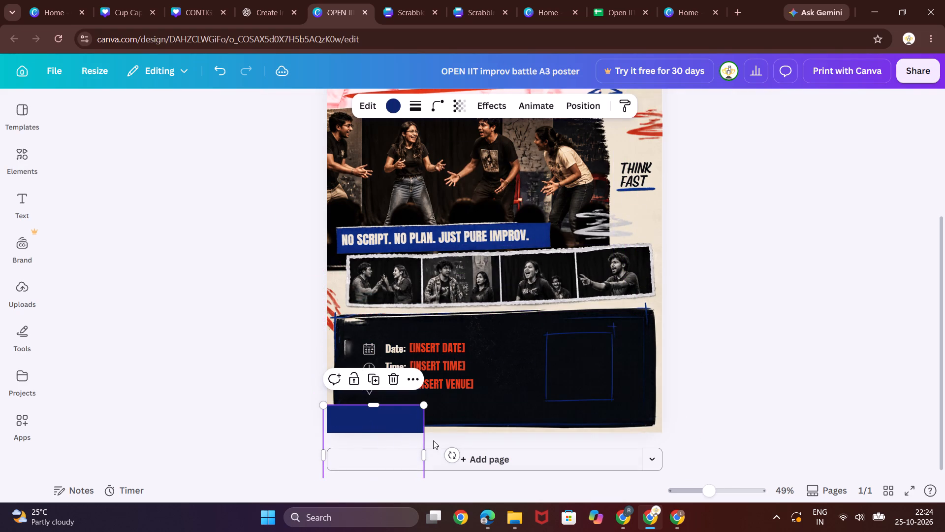
{"action": "left_click_drag", "start_coordinate": [423, 455], "coordinate": [689, 460]}
{"action": "left_click", "coordinate": [752, 353]}
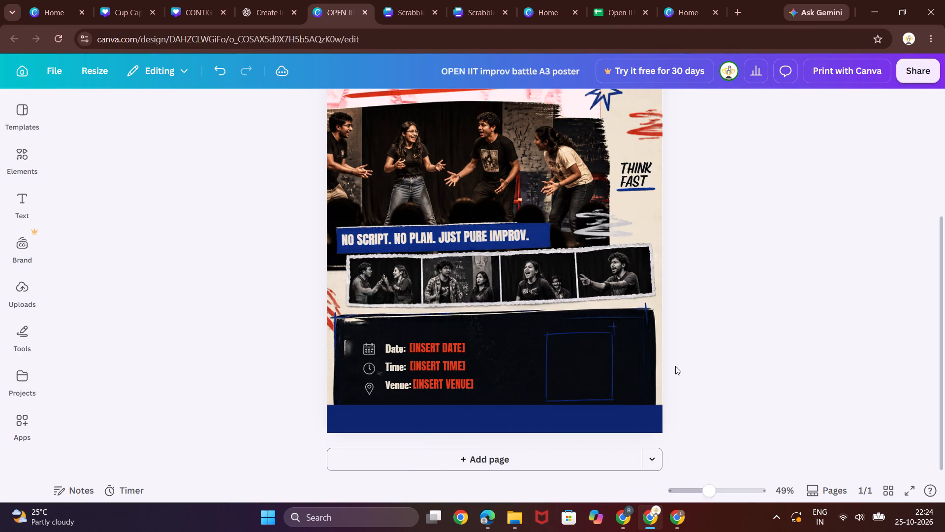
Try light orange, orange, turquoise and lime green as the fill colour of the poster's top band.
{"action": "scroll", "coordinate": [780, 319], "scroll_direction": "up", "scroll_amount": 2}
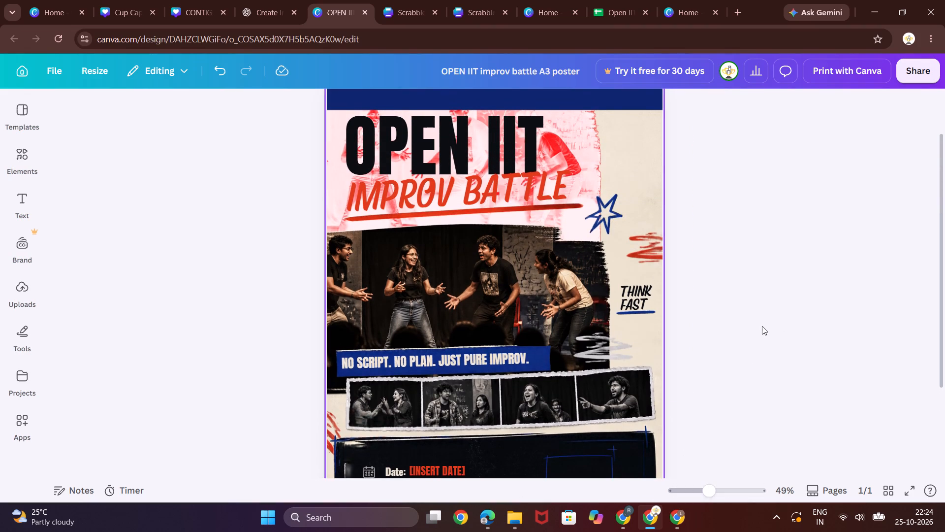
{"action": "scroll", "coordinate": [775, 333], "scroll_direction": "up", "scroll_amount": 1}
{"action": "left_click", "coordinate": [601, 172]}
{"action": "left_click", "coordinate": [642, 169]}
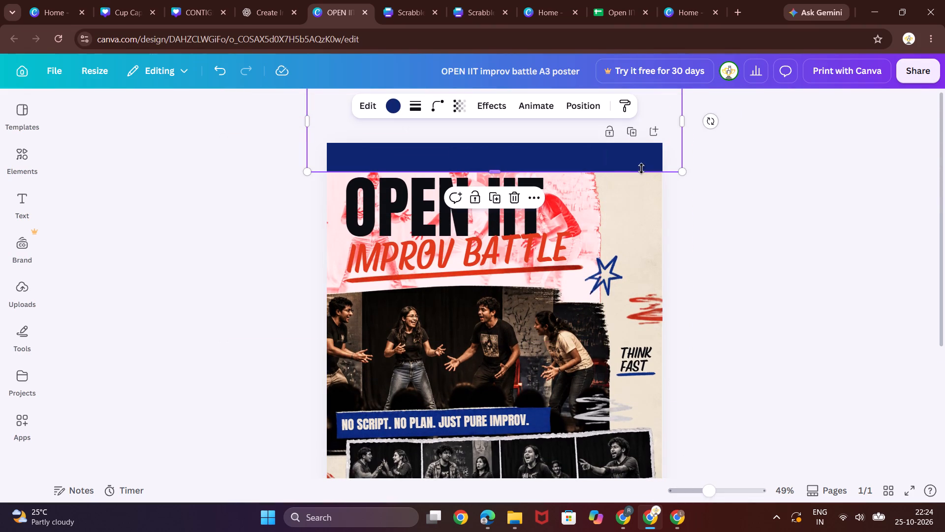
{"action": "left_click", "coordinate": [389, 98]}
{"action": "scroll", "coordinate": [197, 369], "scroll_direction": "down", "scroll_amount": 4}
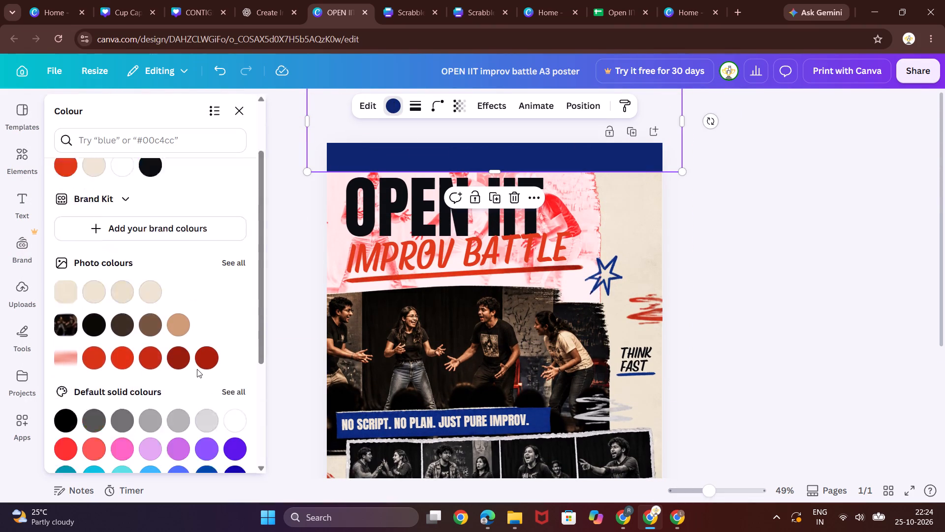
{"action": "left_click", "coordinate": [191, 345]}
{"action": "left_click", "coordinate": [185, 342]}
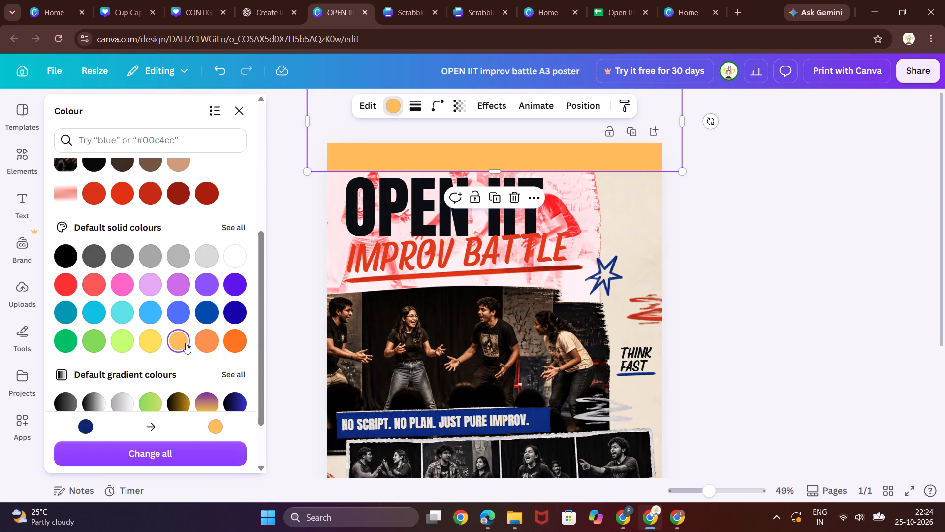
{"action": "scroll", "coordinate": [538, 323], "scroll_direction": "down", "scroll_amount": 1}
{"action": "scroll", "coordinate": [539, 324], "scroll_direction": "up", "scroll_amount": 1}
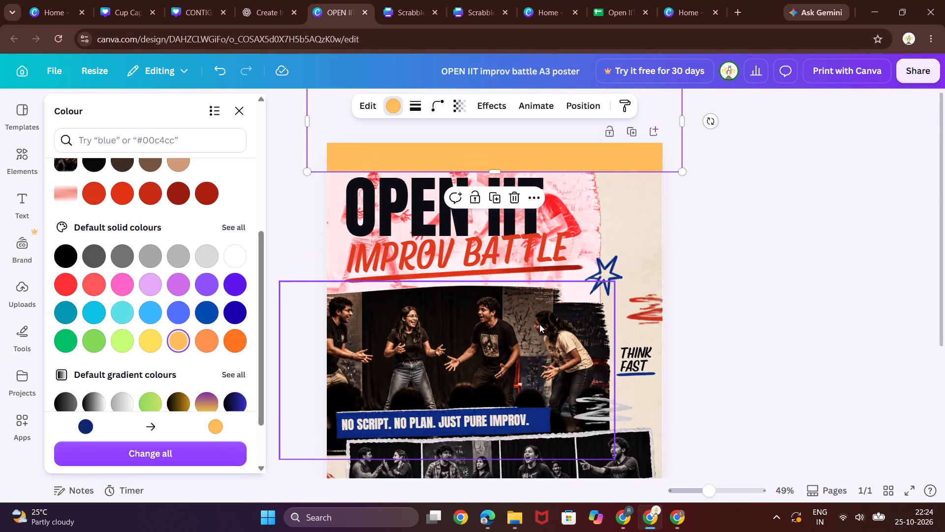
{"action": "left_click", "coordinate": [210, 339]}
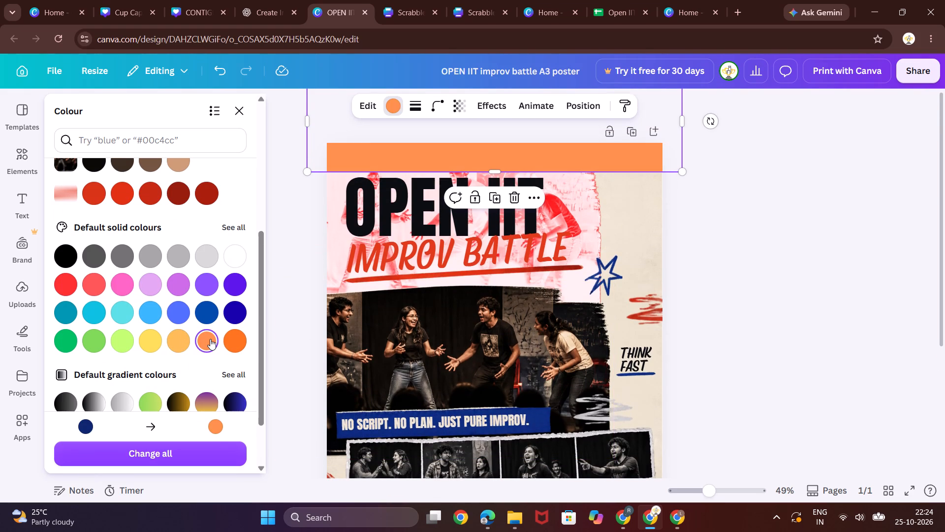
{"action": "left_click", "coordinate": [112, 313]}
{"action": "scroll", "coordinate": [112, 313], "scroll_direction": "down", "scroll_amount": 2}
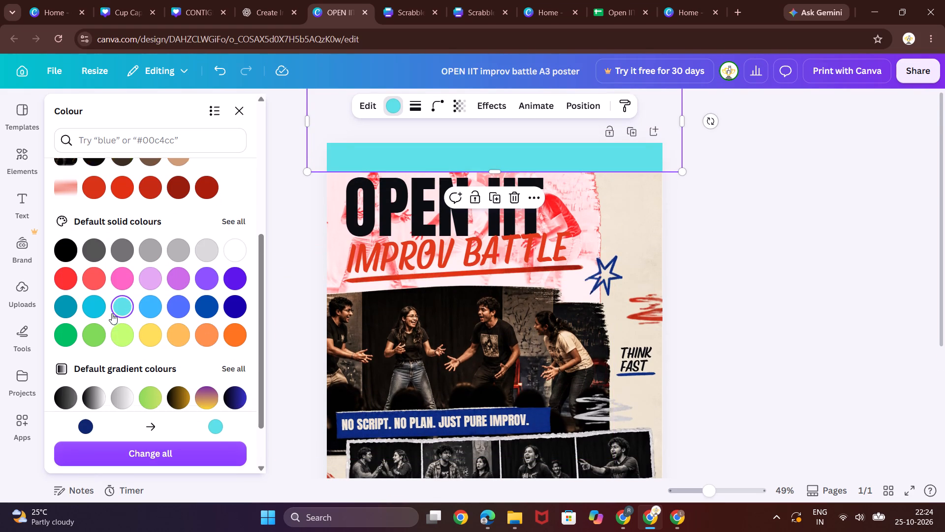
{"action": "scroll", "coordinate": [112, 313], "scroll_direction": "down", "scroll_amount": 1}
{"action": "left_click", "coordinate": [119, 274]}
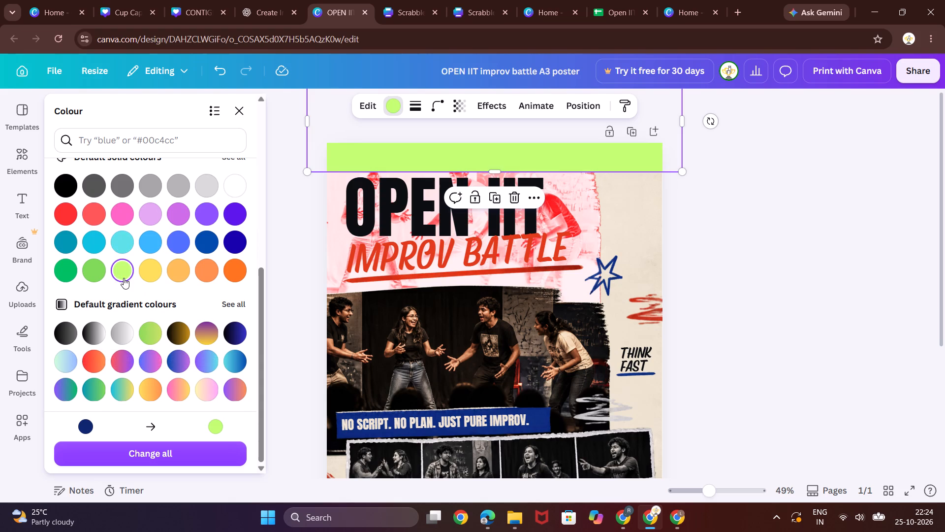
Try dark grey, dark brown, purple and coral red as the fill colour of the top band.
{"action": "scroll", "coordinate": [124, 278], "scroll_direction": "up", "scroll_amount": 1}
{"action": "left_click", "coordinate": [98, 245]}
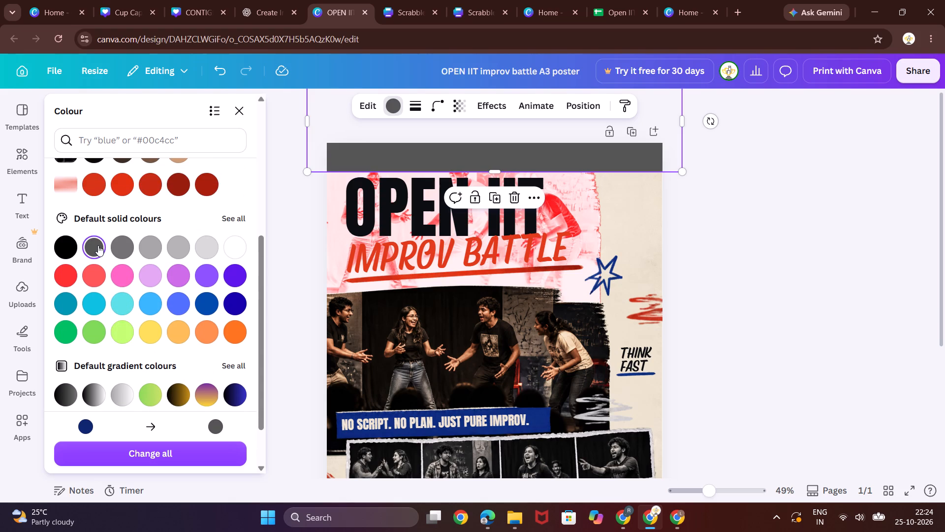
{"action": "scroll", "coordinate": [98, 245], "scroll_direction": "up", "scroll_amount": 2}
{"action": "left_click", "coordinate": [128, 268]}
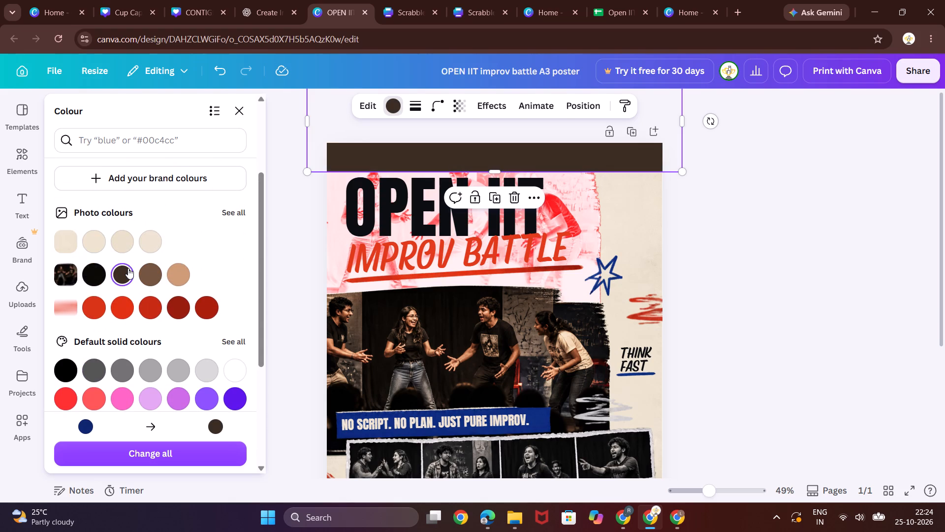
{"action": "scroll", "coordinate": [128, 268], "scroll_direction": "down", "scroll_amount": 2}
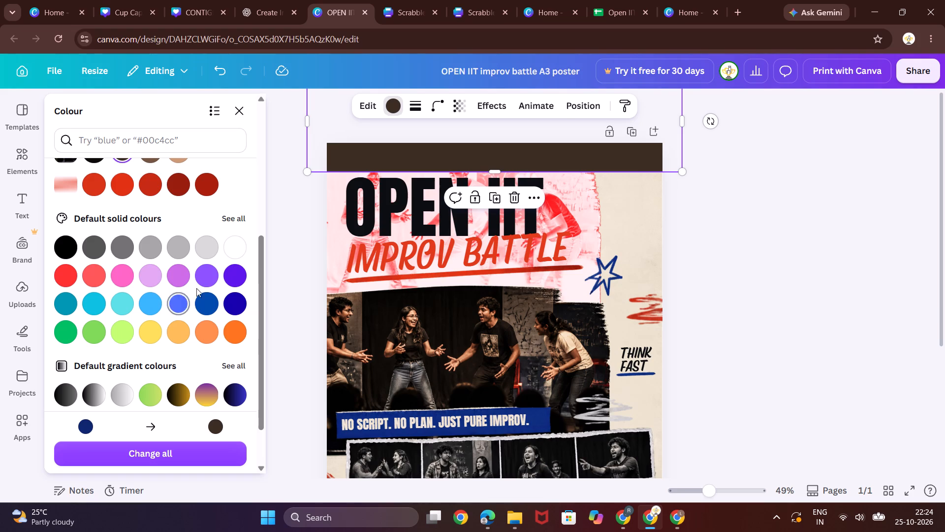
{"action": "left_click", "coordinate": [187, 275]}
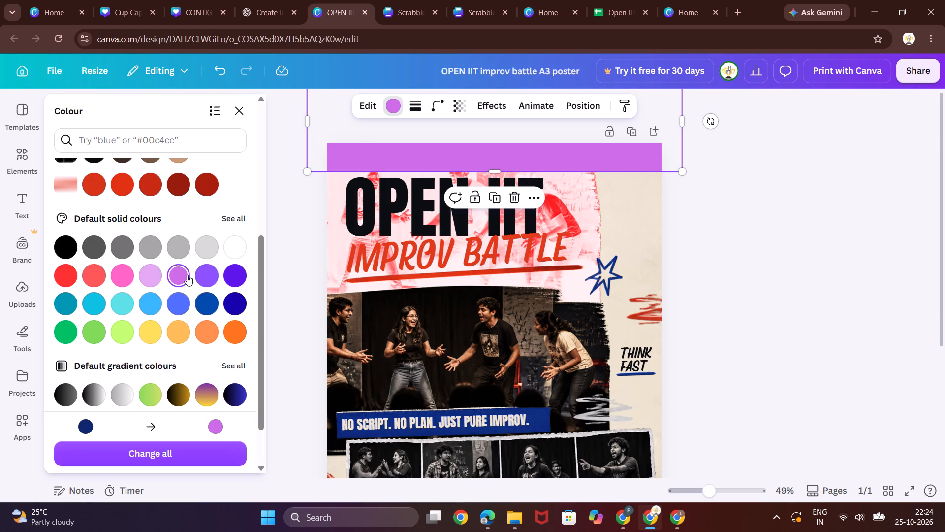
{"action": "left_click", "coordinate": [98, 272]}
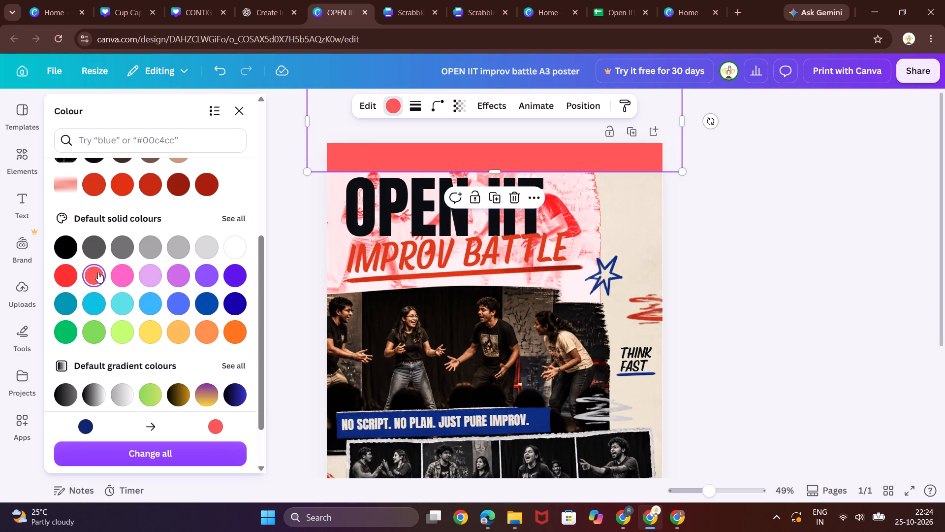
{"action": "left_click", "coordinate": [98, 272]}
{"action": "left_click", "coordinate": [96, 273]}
Recolour the top band with the poster's own red, #E13A1A.
{"action": "scroll", "coordinate": [96, 273], "scroll_direction": "up", "scroll_amount": 3}
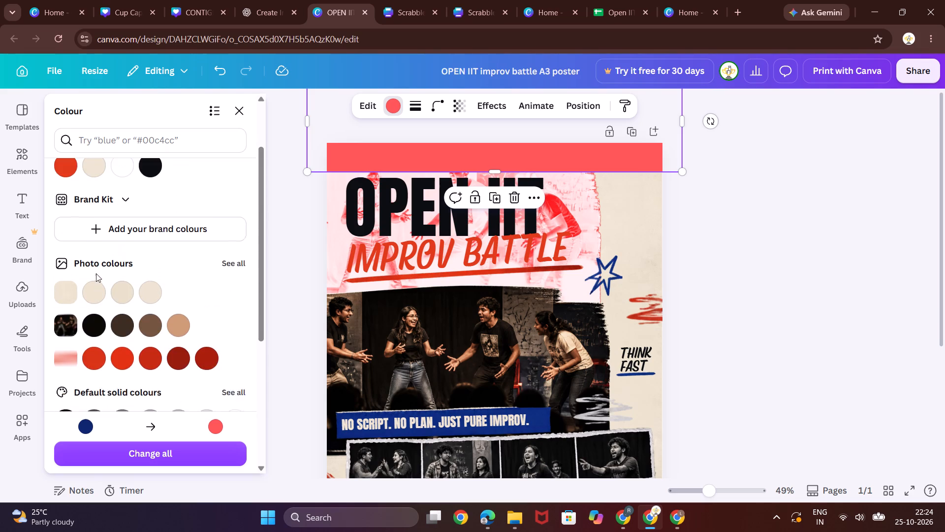
{"action": "left_click", "coordinate": [127, 359]}
{"action": "left_click", "coordinate": [127, 359]}
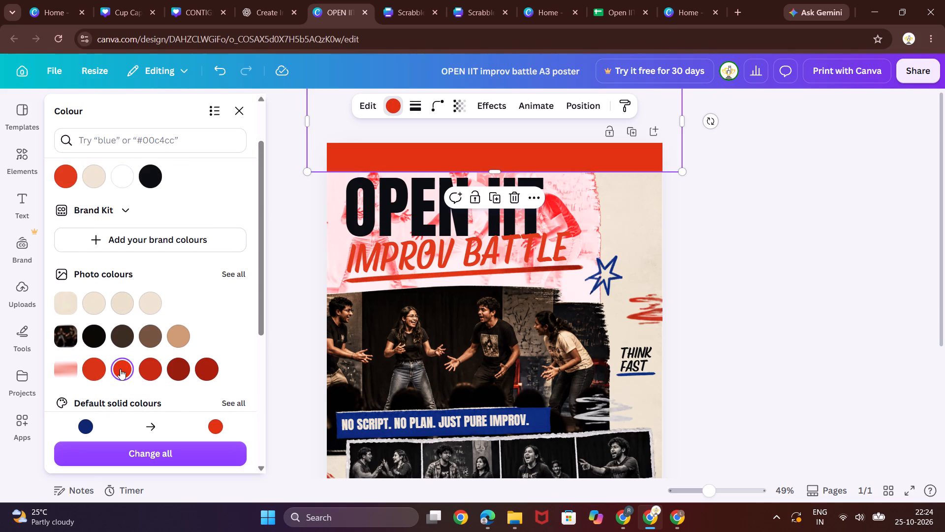
{"action": "left_click", "coordinate": [120, 369]}
{"action": "double_click", "coordinate": [69, 184]}
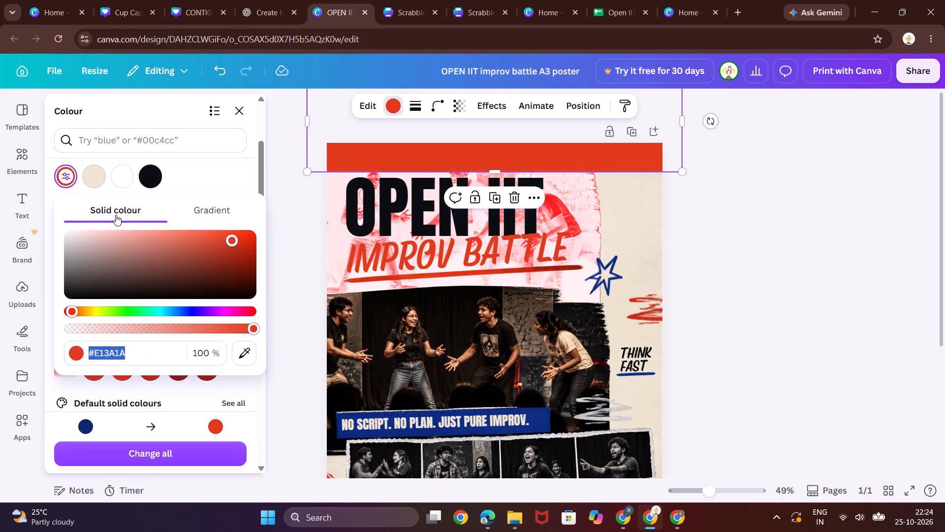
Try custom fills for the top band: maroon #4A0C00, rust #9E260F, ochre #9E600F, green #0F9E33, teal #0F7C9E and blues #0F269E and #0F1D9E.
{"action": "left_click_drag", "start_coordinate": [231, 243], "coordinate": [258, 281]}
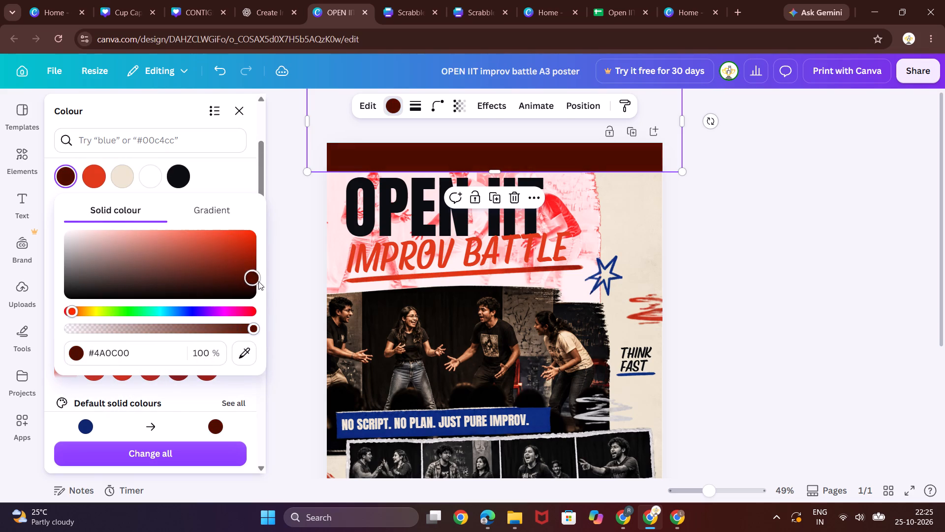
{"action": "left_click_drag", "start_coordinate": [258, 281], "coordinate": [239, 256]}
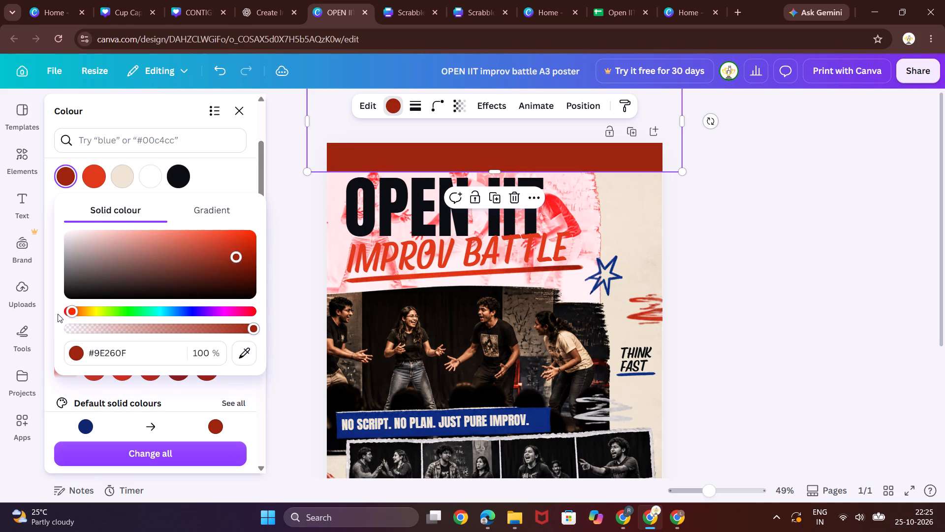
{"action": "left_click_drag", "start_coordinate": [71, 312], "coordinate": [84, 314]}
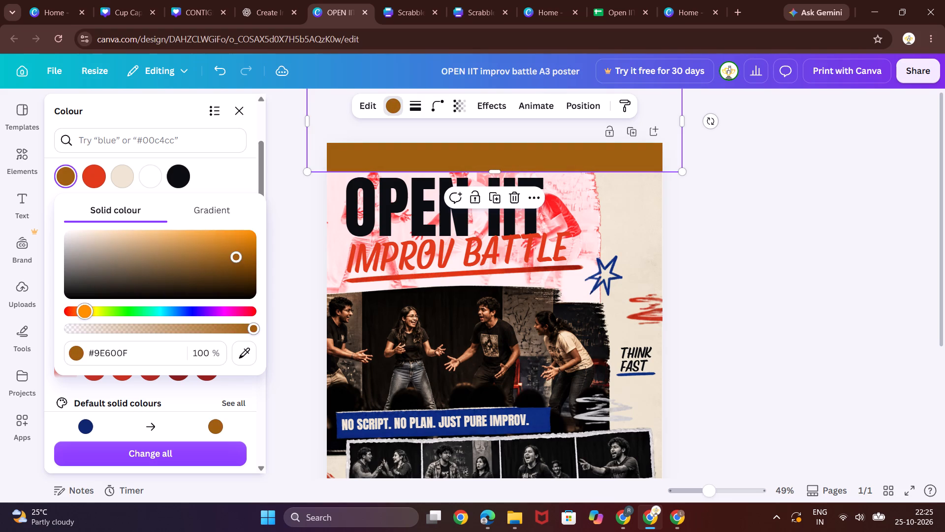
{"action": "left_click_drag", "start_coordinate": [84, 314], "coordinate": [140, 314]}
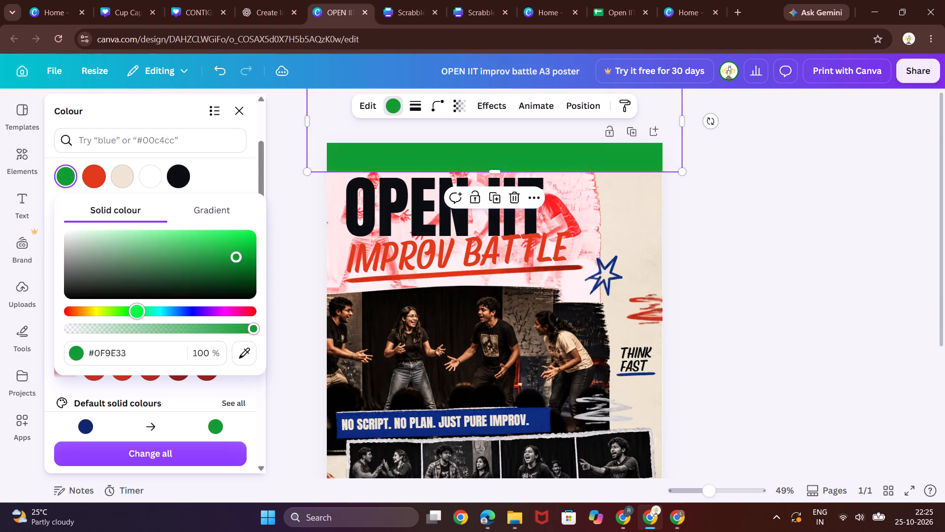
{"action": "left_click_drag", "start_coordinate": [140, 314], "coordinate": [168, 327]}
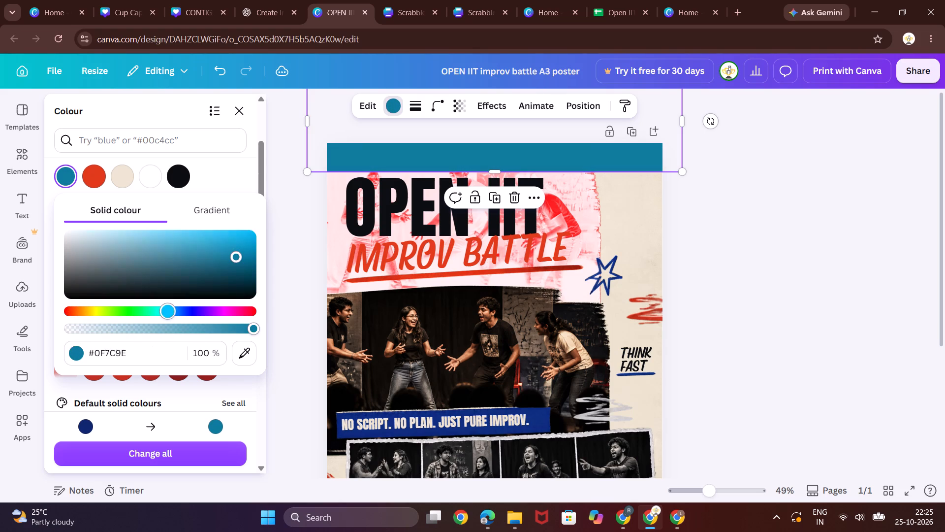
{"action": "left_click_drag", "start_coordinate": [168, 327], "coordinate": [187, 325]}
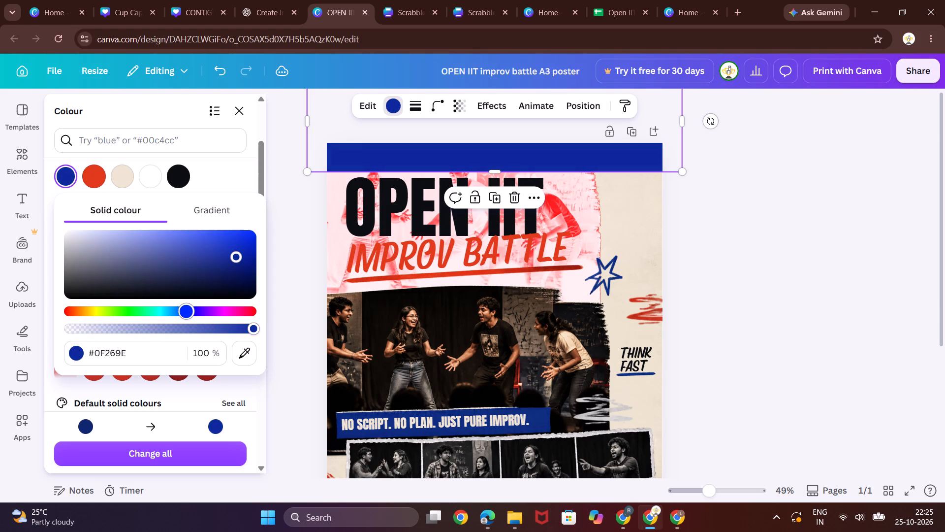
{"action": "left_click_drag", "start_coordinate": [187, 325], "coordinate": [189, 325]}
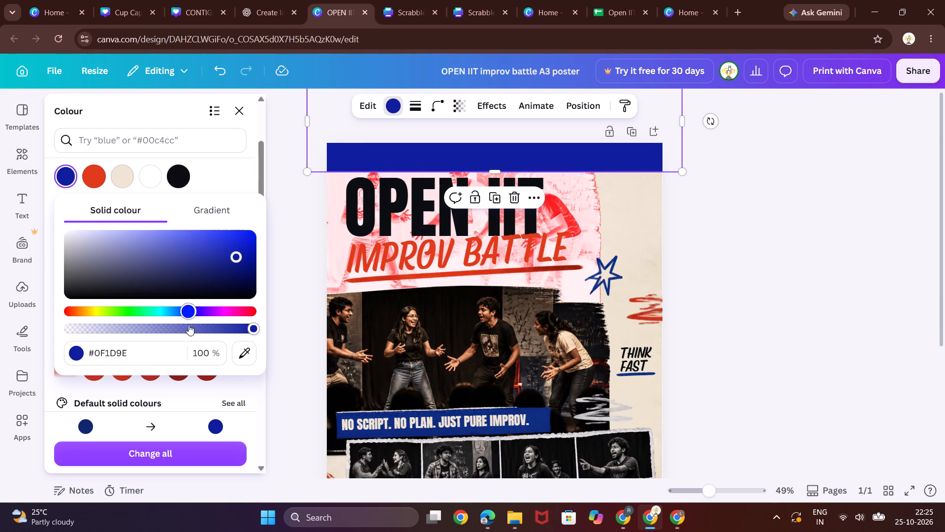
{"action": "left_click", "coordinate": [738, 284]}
Undo the top band's colour trials back to dark blue, keeping the second dark blue rectangle at the poster's bottom edge.
{"action": "key", "text": "ctrl+z"}
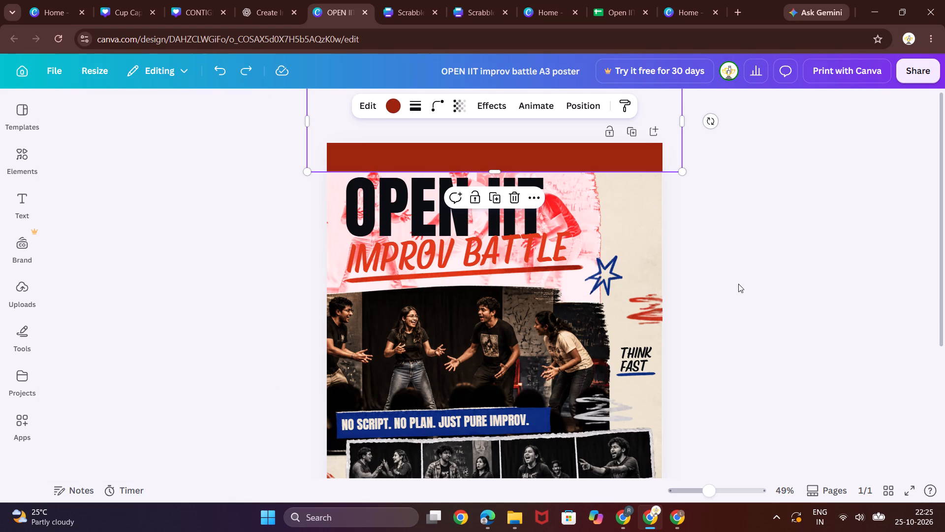
{"action": "key", "text": "ctrl+z"}
{"action": "key", "text": "ctrl+z"}
{"action": "key", "text": "ctrl+z"}
{"action": "left_click", "coordinate": [738, 284]}
{"action": "key", "text": "ctrl+z"}
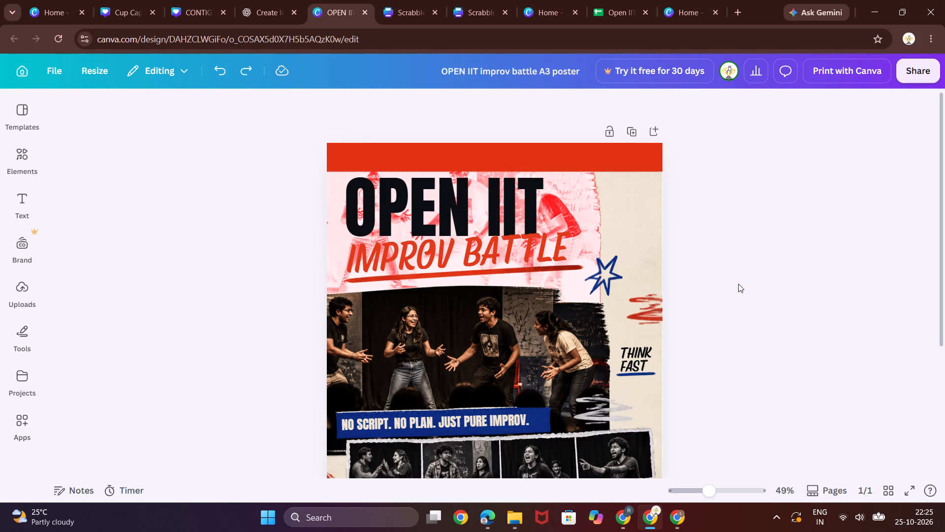
{"action": "key", "text": "ctrl+z"}
{"action": "key", "text": "ctrl+z"}
{"action": "key", "text": "ctrl+z"}
{"action": "key", "text": "ctrl+z"}
{"action": "key", "text": "ctrl+z"}
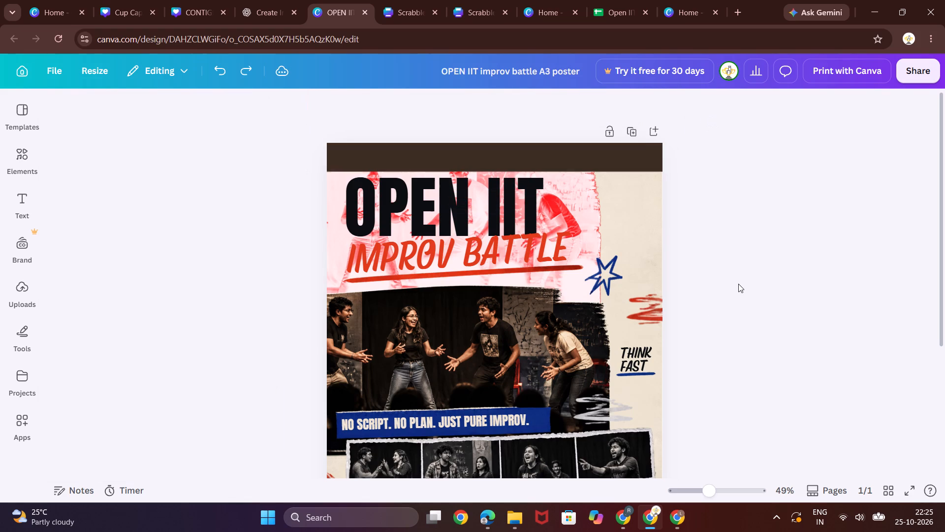
{"action": "key", "text": "ctrl+z"}
{"action": "key", "text": "ctrl+z"}
{"action": "key", "text": "ctrl+z"}
{"action": "key", "text": "ctrl+z"}
{"action": "key", "text": "ctrl+z"}
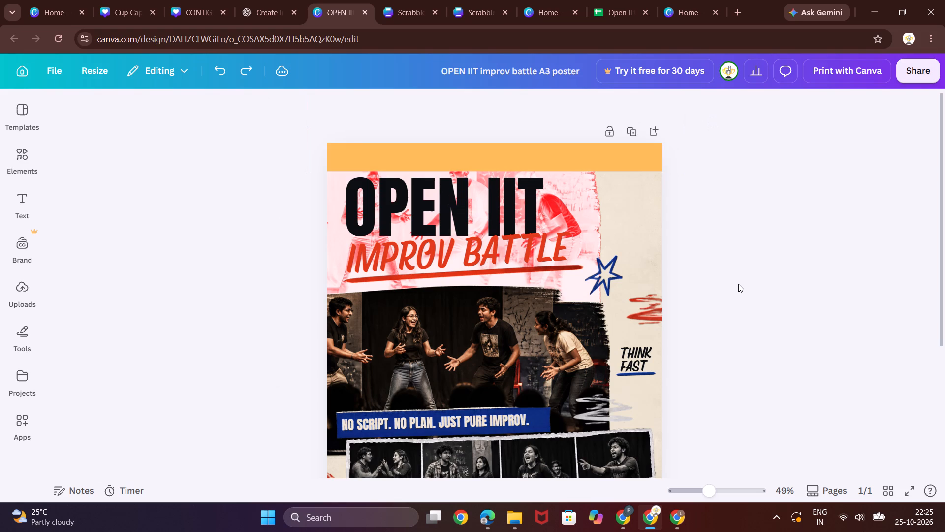
{"action": "key", "text": "ctrl+z"}
{"action": "key", "text": "ctrl+z"}
{"action": "key", "text": "ctrl+z"}
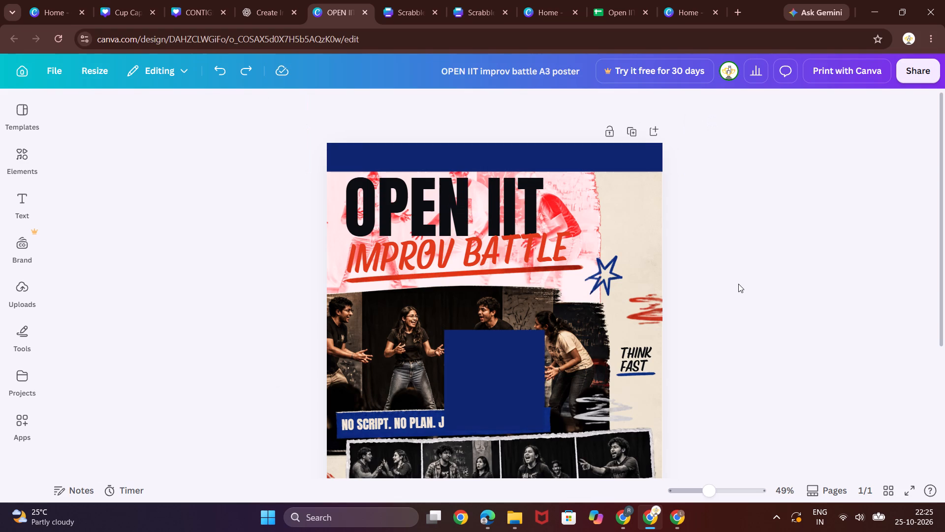
{"action": "key", "text": "ctrl+shift+z"}
{"action": "left_click", "coordinate": [738, 284]}
Stretch the dark blue rectangle at the poster's bottom edge into a full-width band.
{"action": "scroll", "coordinate": [738, 284], "scroll_direction": "down", "scroll_amount": 4}
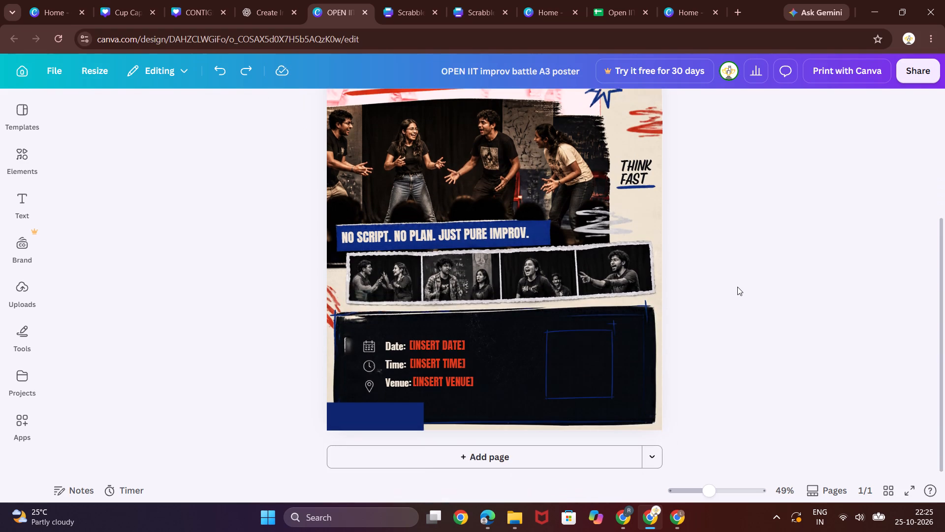
{"action": "left_click", "coordinate": [358, 415]}
{"action": "left_click_drag", "start_coordinate": [428, 444], "coordinate": [741, 447]}
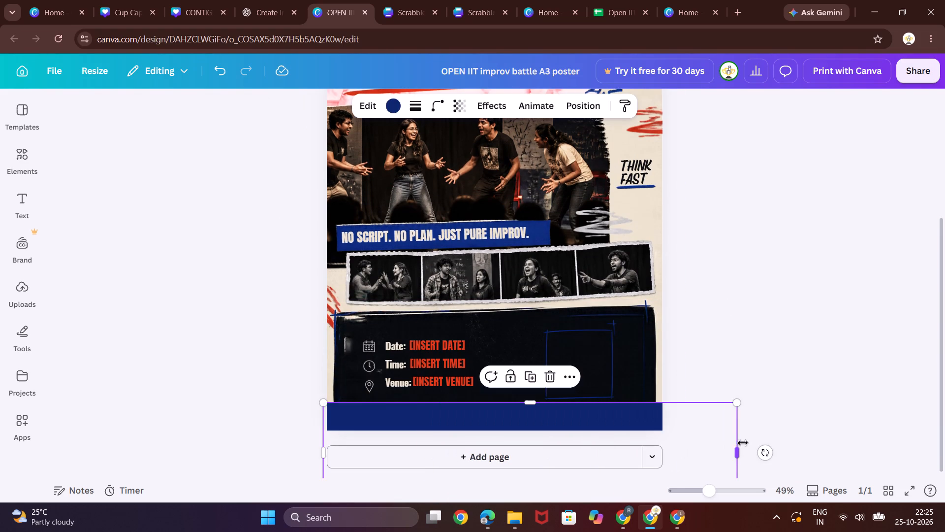
{"action": "left_click", "coordinate": [759, 288]}
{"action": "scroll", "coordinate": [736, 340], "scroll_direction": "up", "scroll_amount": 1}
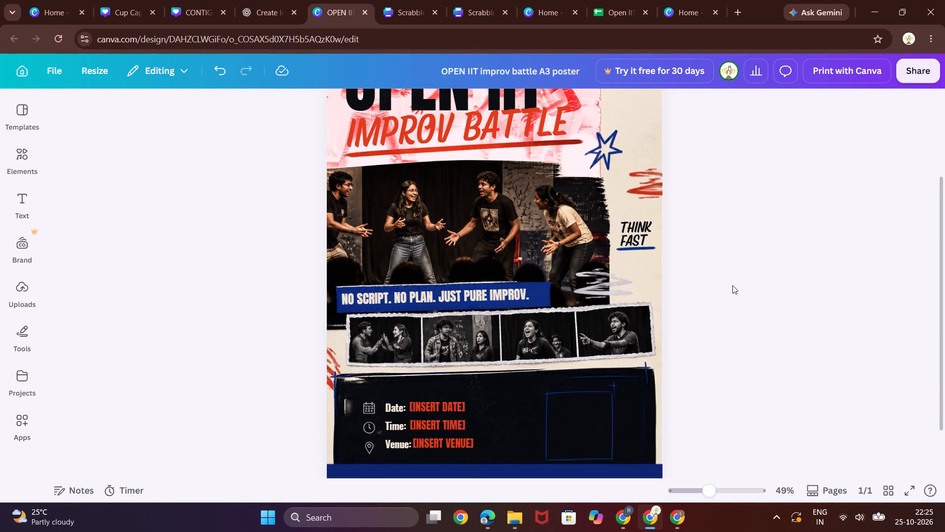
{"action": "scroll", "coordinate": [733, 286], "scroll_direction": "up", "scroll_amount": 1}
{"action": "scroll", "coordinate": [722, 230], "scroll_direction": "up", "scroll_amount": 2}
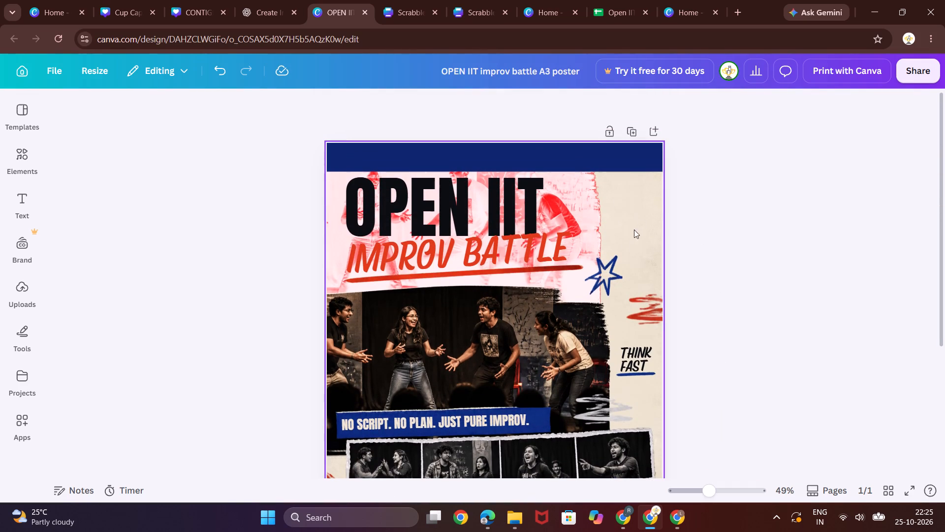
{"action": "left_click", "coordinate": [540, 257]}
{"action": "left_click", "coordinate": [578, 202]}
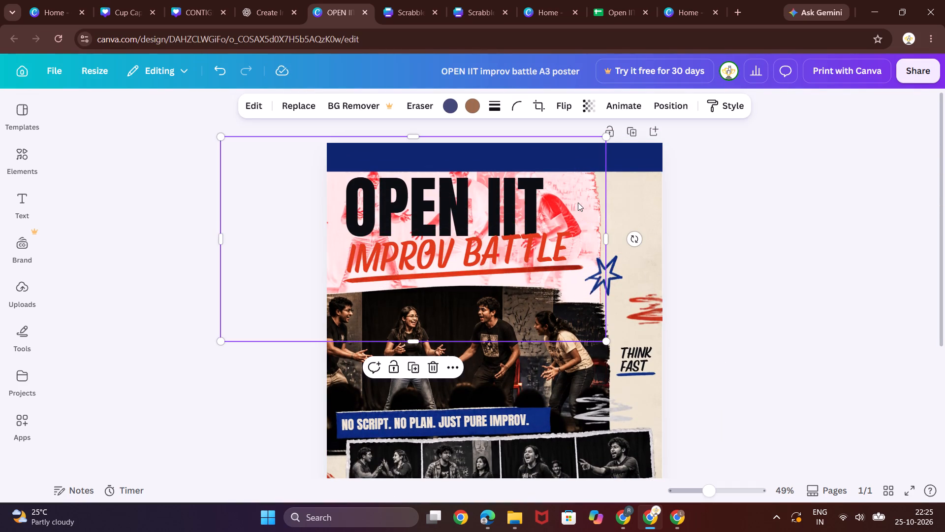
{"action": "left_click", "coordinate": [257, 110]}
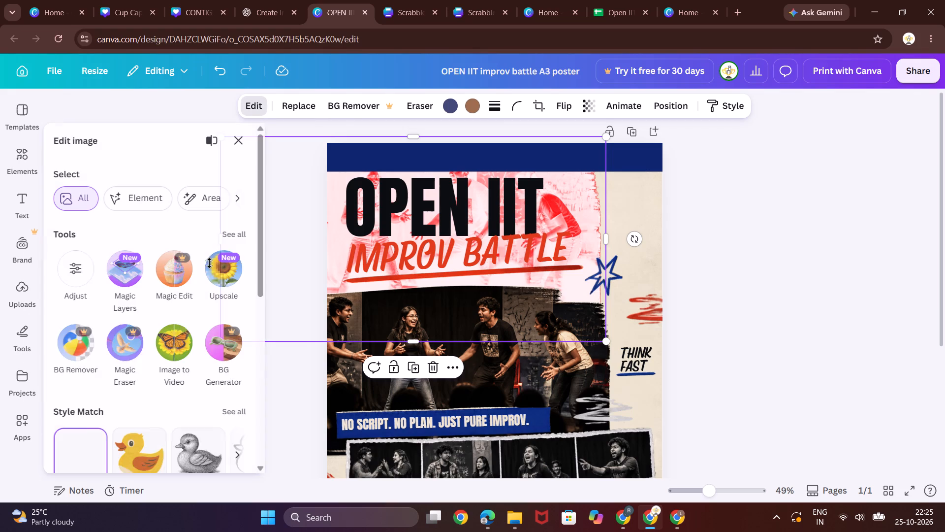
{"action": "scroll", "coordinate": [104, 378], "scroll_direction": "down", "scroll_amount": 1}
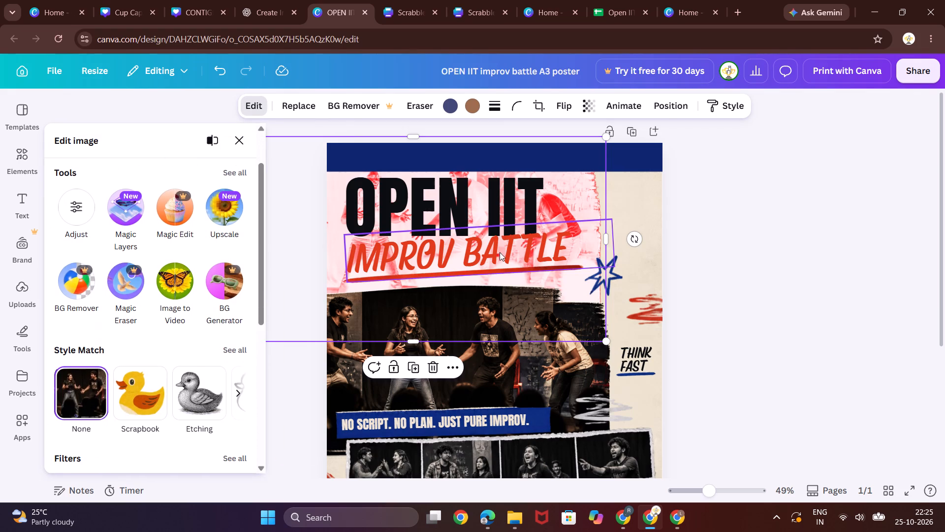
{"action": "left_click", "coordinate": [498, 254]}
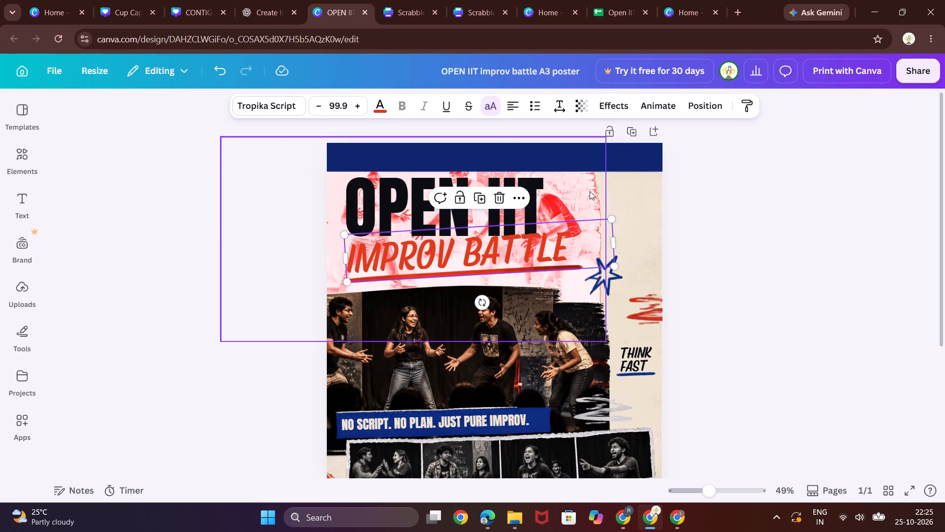
Move the red-tinted photo behind the title rightward and slightly down so it spans the poster's full width.
{"action": "left_click", "coordinate": [584, 197]}
{"action": "left_click", "coordinate": [259, 107]}
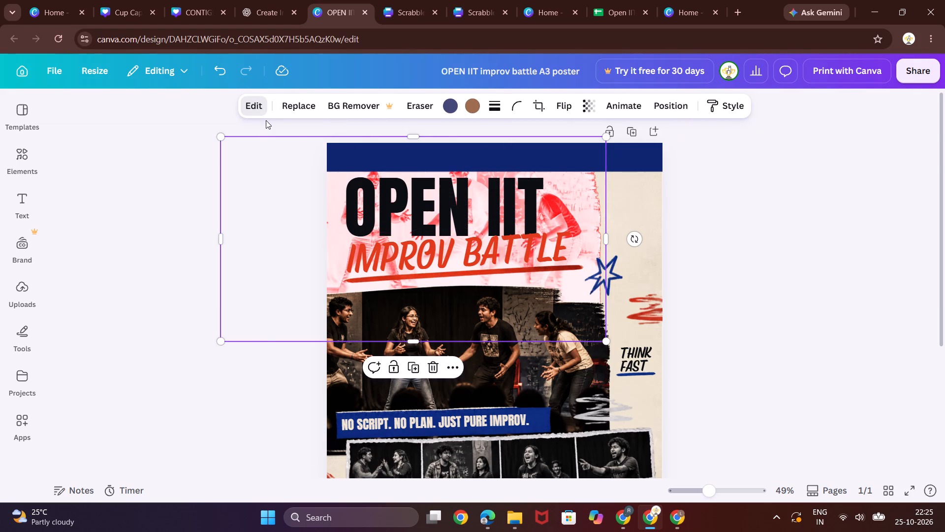
{"action": "left_click_drag", "start_coordinate": [583, 202], "coordinate": [652, 201]}
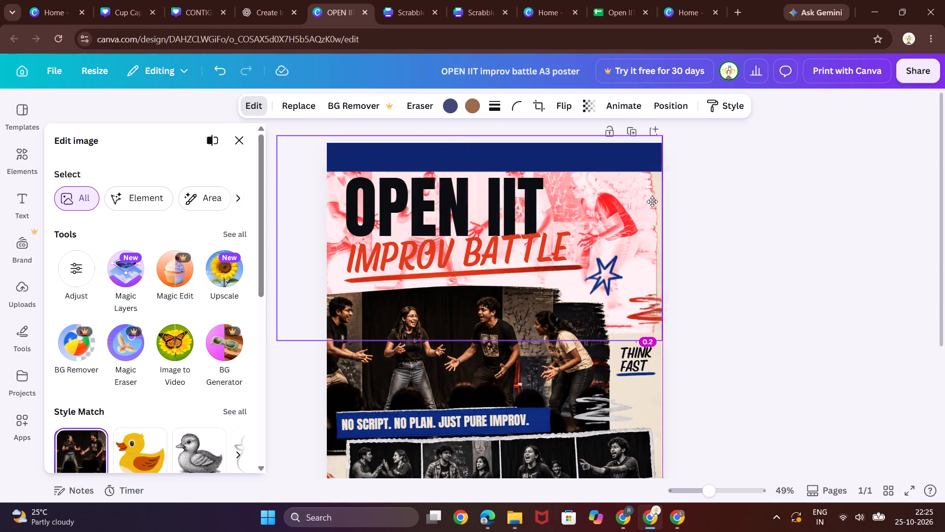
{"action": "left_click_drag", "start_coordinate": [652, 201], "coordinate": [662, 202]}
{"action": "left_click_drag", "start_coordinate": [650, 230], "coordinate": [653, 241]}
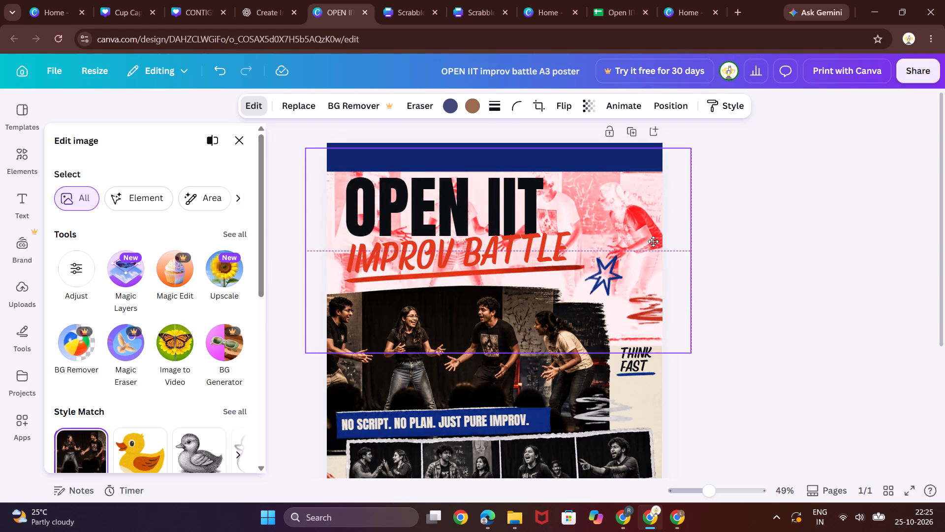
{"action": "left_click_drag", "start_coordinate": [653, 241], "coordinate": [653, 249]}
{"action": "left_click", "coordinate": [744, 249]}
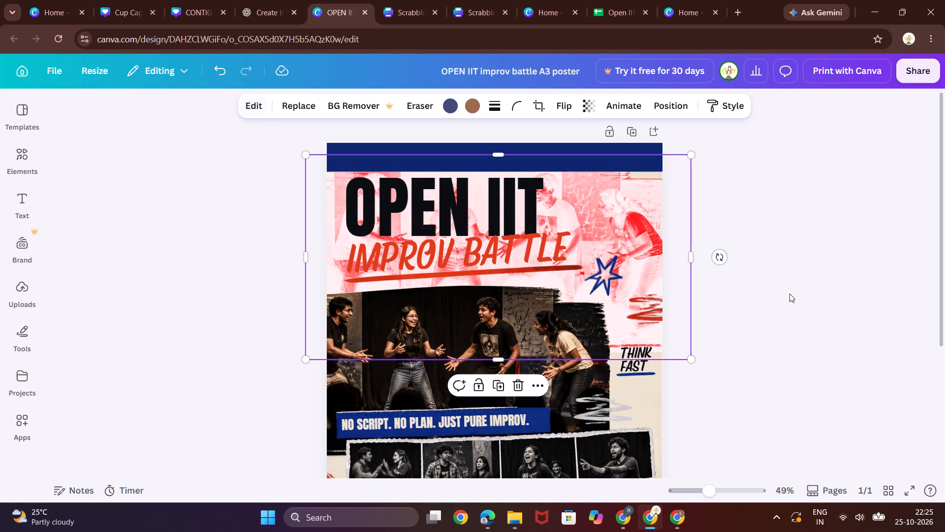
Enlarge the THINK FAST text together with its blue underline to font size 54.3 and shift it inward from the poster's right edge.
{"action": "scroll", "coordinate": [791, 302], "scroll_direction": "down", "scroll_amount": 2}
{"action": "left_click", "coordinate": [701, 267]}
{"action": "left_click_drag", "start_coordinate": [693, 259], "coordinate": [633, 248]}
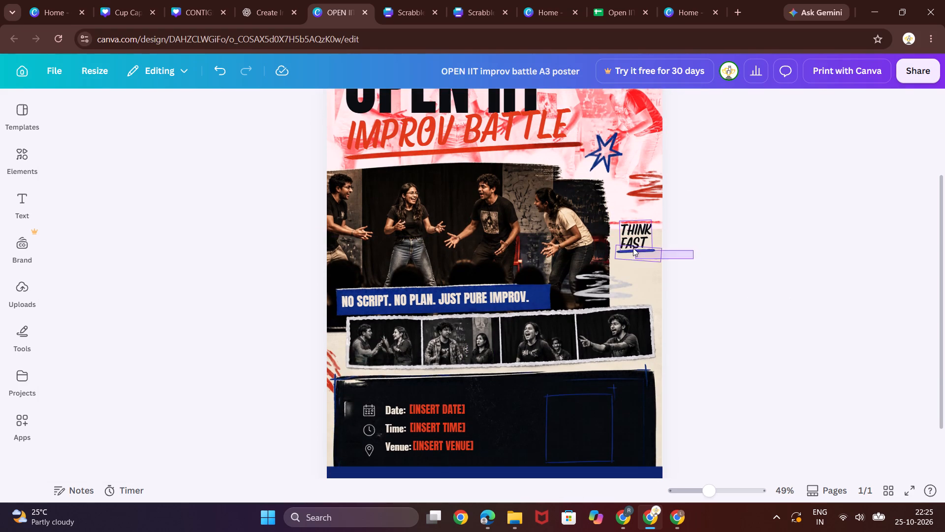
{"action": "left_click_drag", "start_coordinate": [633, 248], "coordinate": [633, 243]}
{"action": "left_click_drag", "start_coordinate": [636, 234], "coordinate": [637, 248]}
{"action": "left_click_drag", "start_coordinate": [659, 234], "coordinate": [677, 224]}
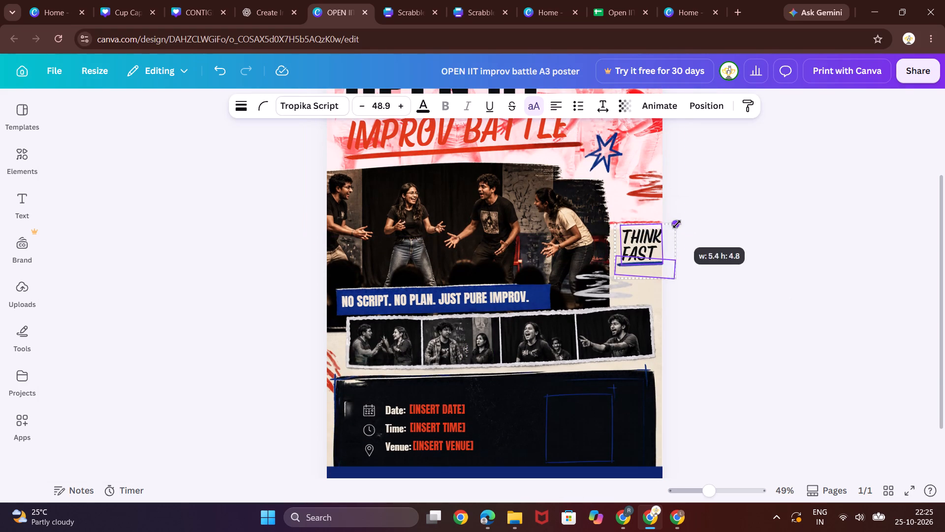
{"action": "left_click_drag", "start_coordinate": [677, 224], "coordinate": [686, 222]}
{"action": "left_click_drag", "start_coordinate": [644, 233], "coordinate": [630, 240]}
{"action": "left_click", "coordinate": [695, 248]}
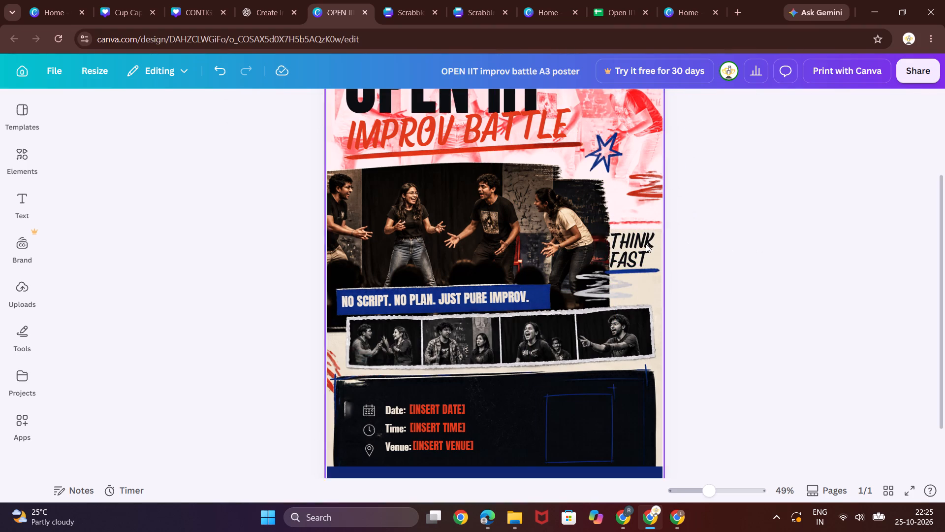
Tilt the THINK FAST text and its underline anticlockwise, and nudge them slightly down beside the main photo.
{"action": "left_click", "coordinate": [636, 246]}
{"action": "left_click", "coordinate": [692, 258]}
{"action": "left_click_drag", "start_coordinate": [677, 276], "coordinate": [649, 254]}
{"action": "left_click_drag", "start_coordinate": [635, 313], "coordinate": [615, 306]}
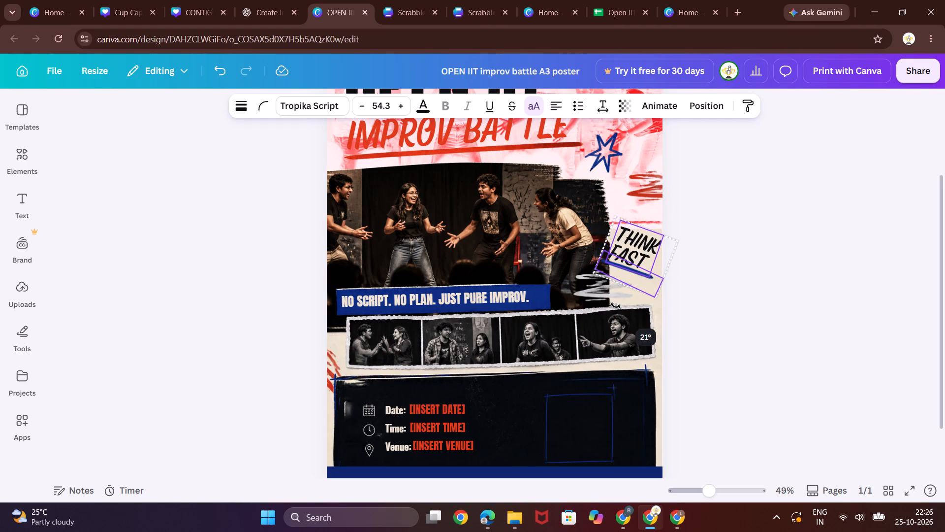
{"action": "left_click_drag", "start_coordinate": [615, 306], "coordinate": [652, 302]}
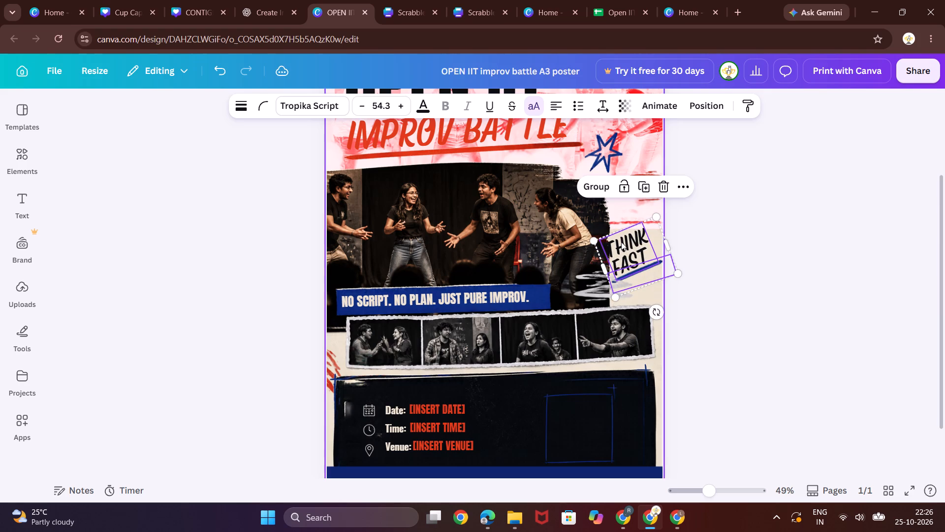
{"action": "left_click_drag", "start_coordinate": [629, 247], "coordinate": [634, 254]}
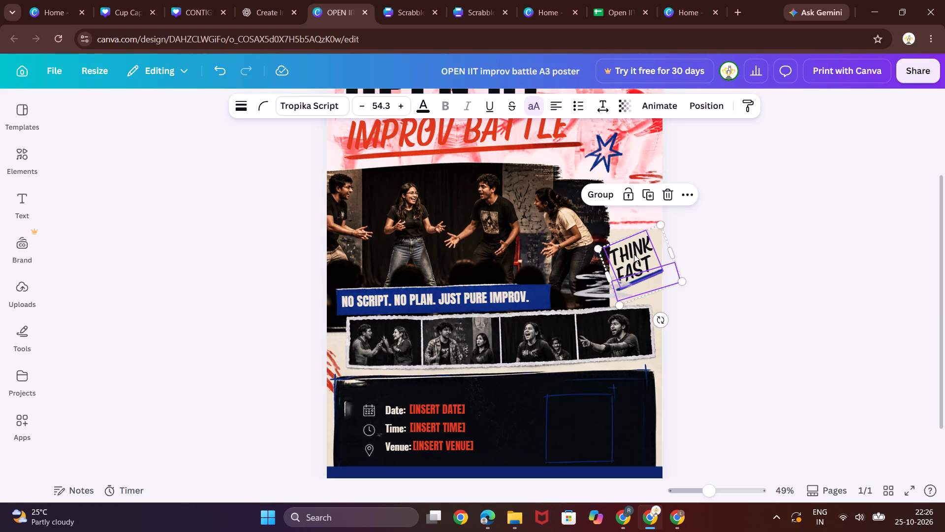
{"action": "left_click", "coordinate": [757, 238]}
Recolour the white scribble below the THINK FAST text to coral red from the default solid colours.
{"action": "left_click", "coordinate": [616, 284]}
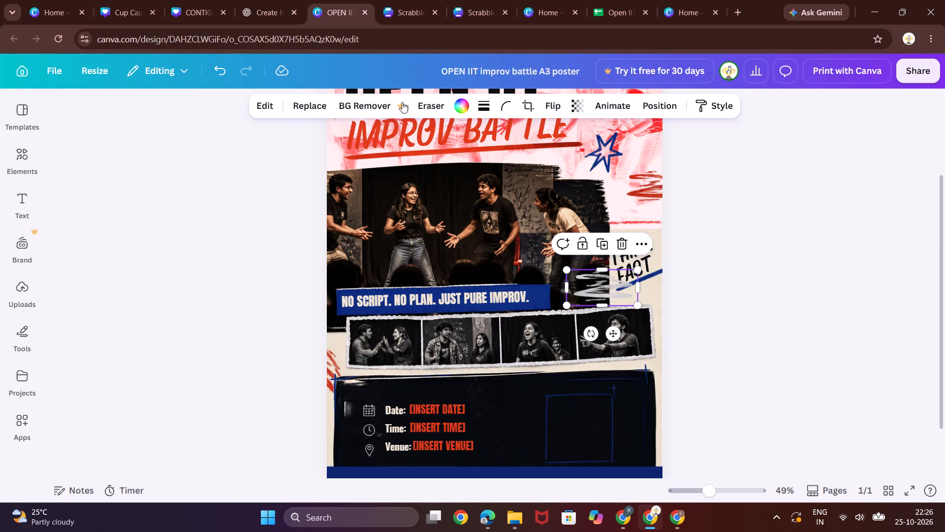
{"action": "left_click", "coordinate": [253, 107]}
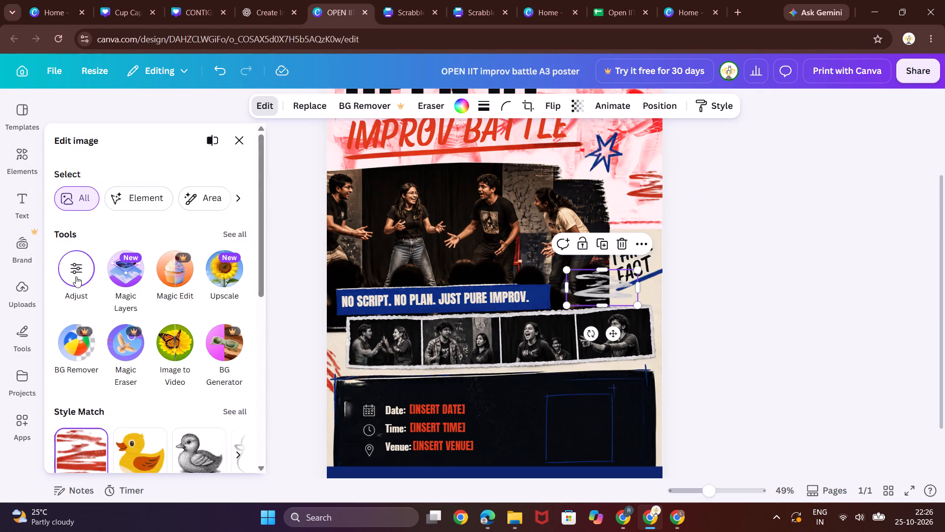
{"action": "left_click", "coordinate": [597, 282]}
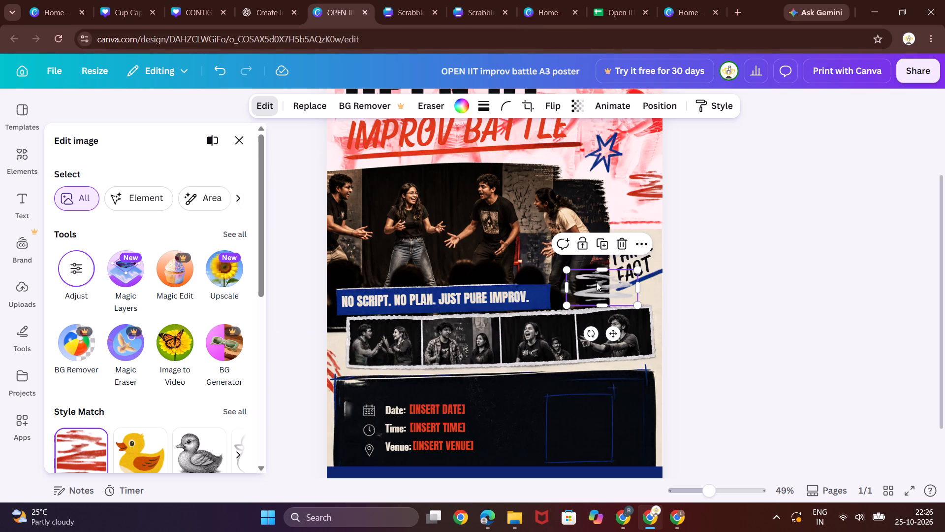
{"action": "left_click", "coordinate": [593, 285]}
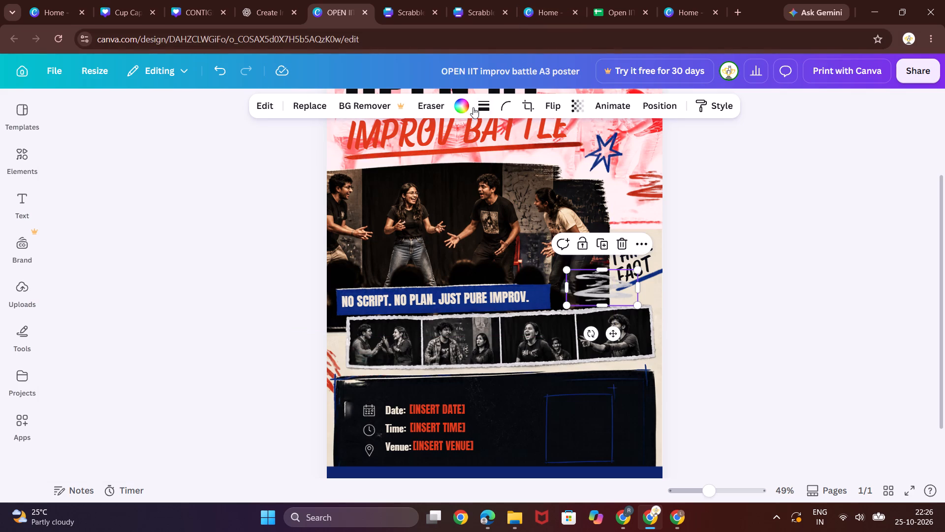
{"action": "left_click", "coordinate": [468, 105]}
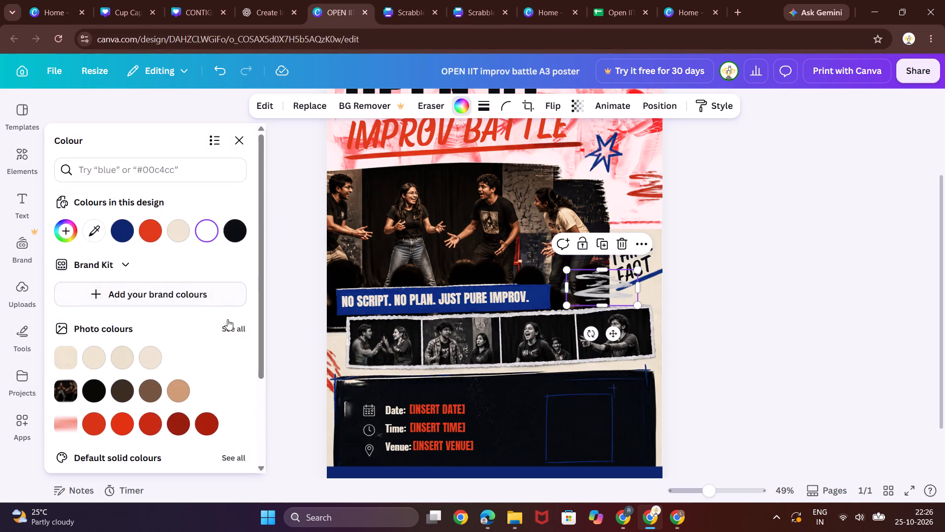
{"action": "scroll", "coordinate": [226, 324], "scroll_direction": "down", "scroll_amount": 3}
{"action": "left_click", "coordinate": [186, 396]}
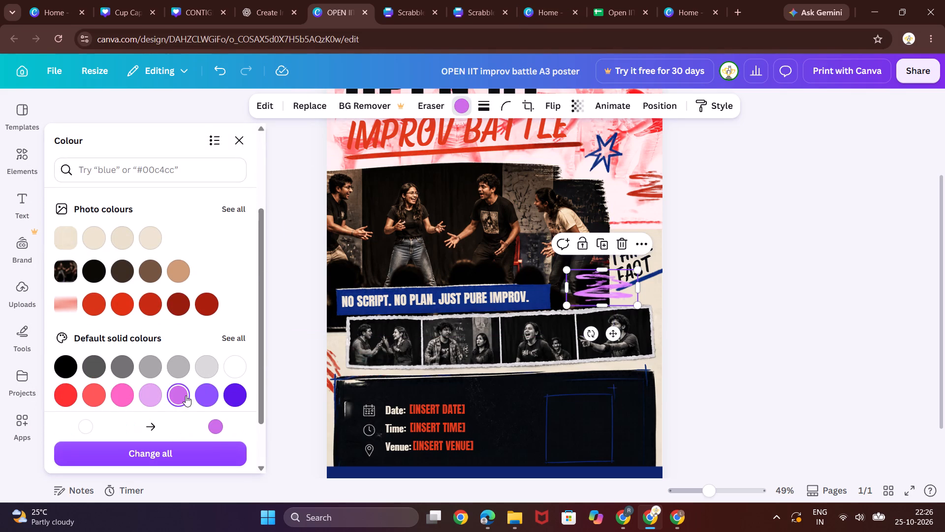
{"action": "left_click", "coordinate": [96, 387]}
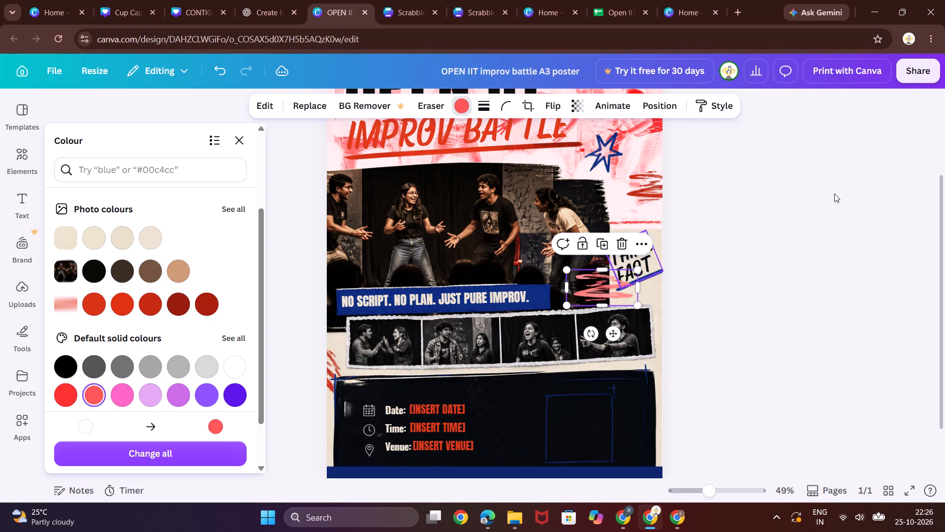
{"action": "left_click", "coordinate": [834, 194]}
{"action": "left_click", "coordinate": [834, 194]}
{"action": "scroll", "coordinate": [806, 274], "scroll_direction": "down", "scroll_amount": 2}
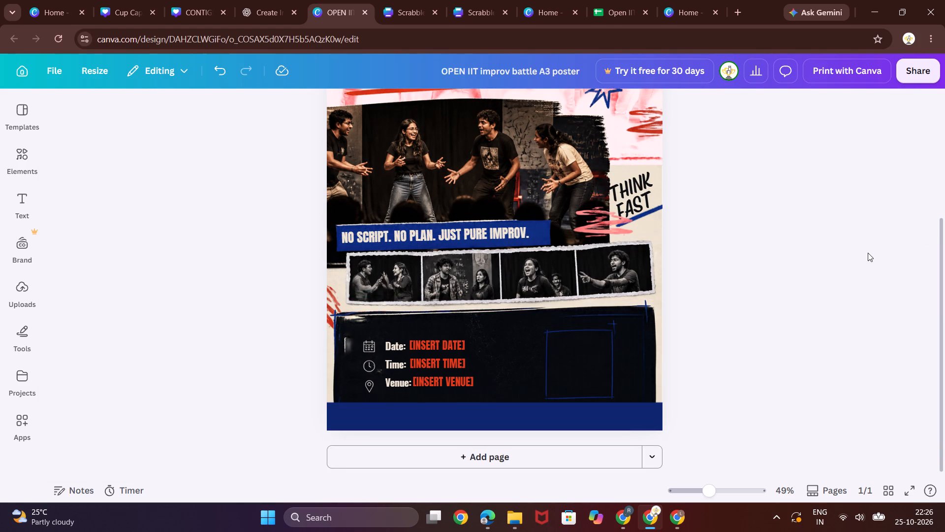
Switch to the Admin approval Dumb charades document in Google Docs and change the venue from SN Bose to Raman Auditorium.
{"action": "left_click", "coordinate": [674, 514]}
{"action": "scroll", "coordinate": [598, 392], "scroll_direction": "up", "scroll_amount": 11}
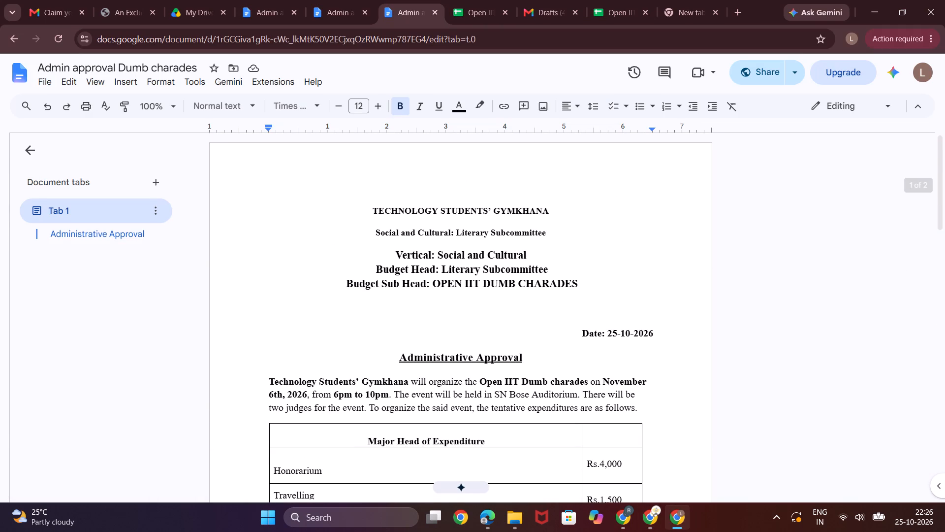
{"action": "left_click", "coordinate": [528, 394]}
{"action": "key", "text": "BackSpace"}
{"action": "key", "text": "BackSpace"}
{"action": "key", "text": "BackSpace"}
{"action": "key", "text": "BackSpace"}
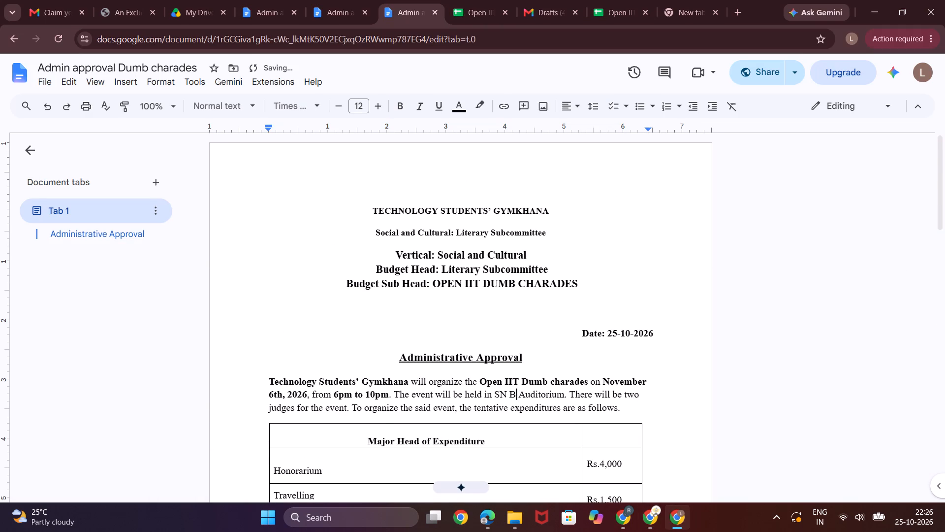
{"action": "key", "text": "BackSpace"}
{"action": "key", "text": "BackSpace"}
{"action": "key", "text": "BackSpace"}
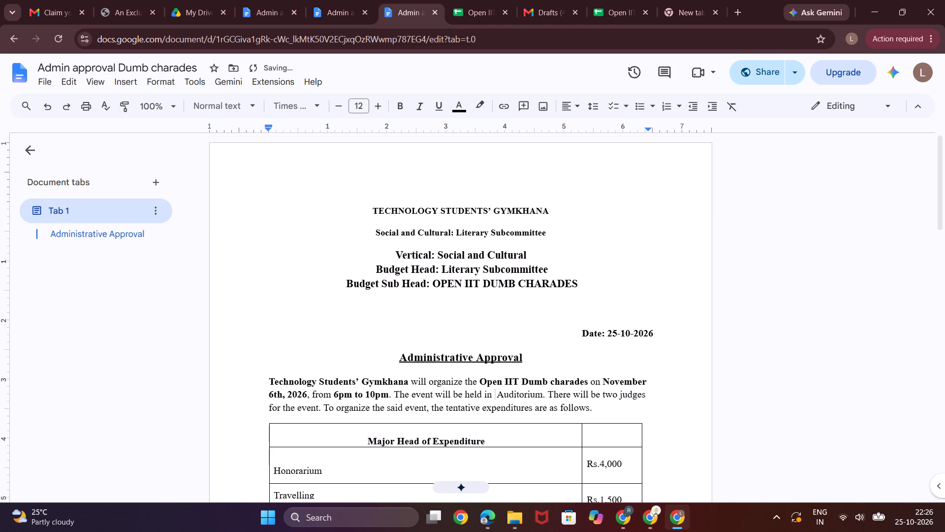
{"action": "key", "text": "shift+r"}
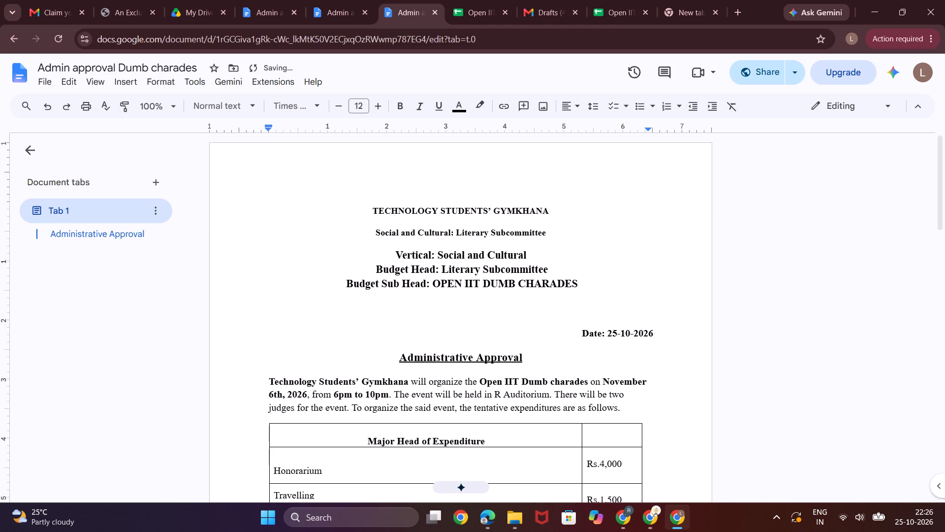
{"action": "key", "text": "a"}
{"action": "type", "text": "man"}
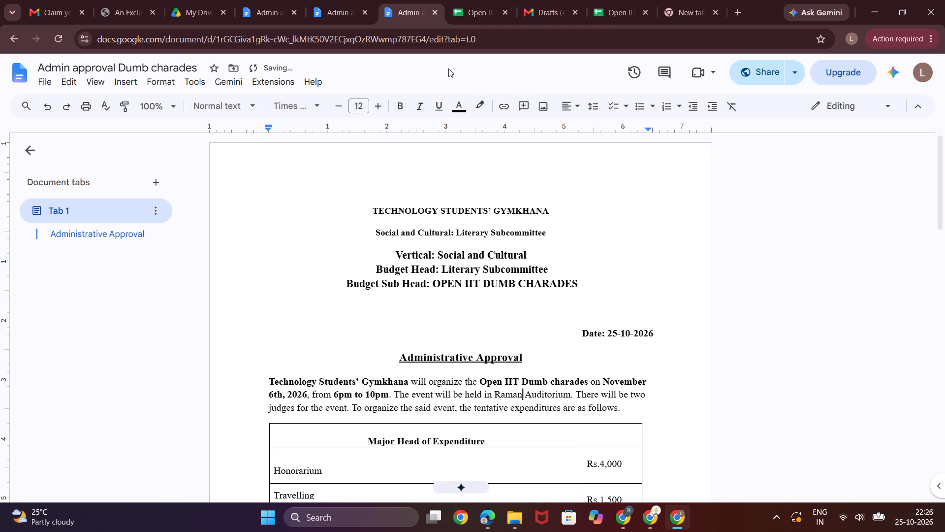
Open the Admin approval Improv document, dismiss its sharing dialog and check the venue in the event paragraph.
{"action": "left_click", "coordinate": [339, 3]}
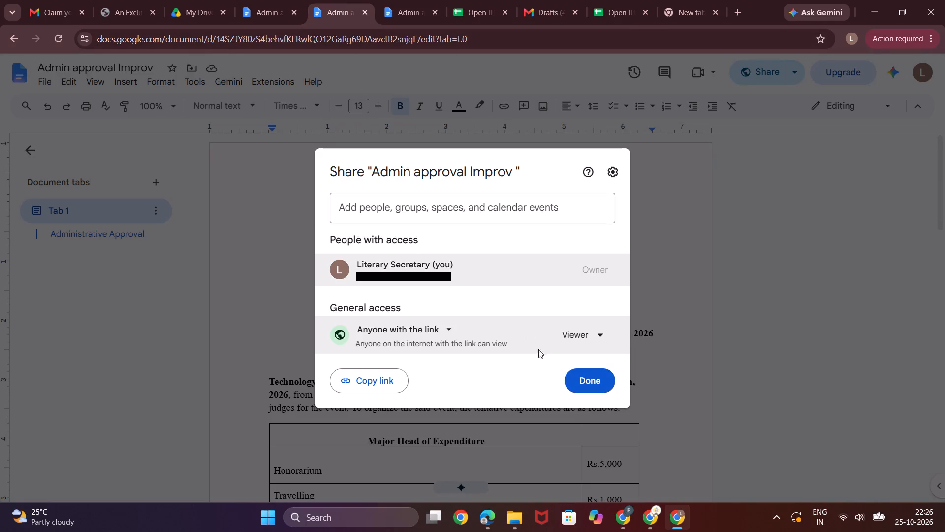
{"action": "left_click", "coordinate": [575, 376]}
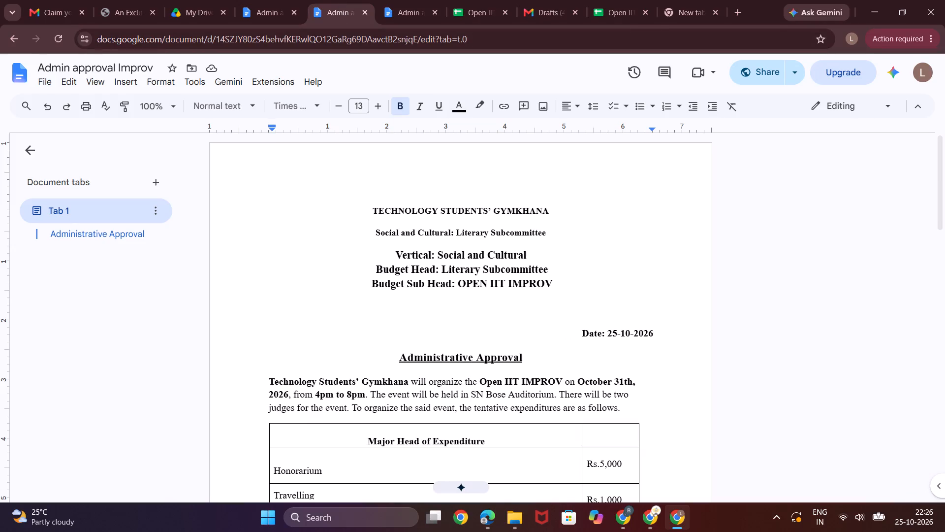
{"action": "scroll", "coordinate": [498, 317], "scroll_direction": "down", "scroll_amount": 1}
{"action": "left_click", "coordinate": [505, 332]}
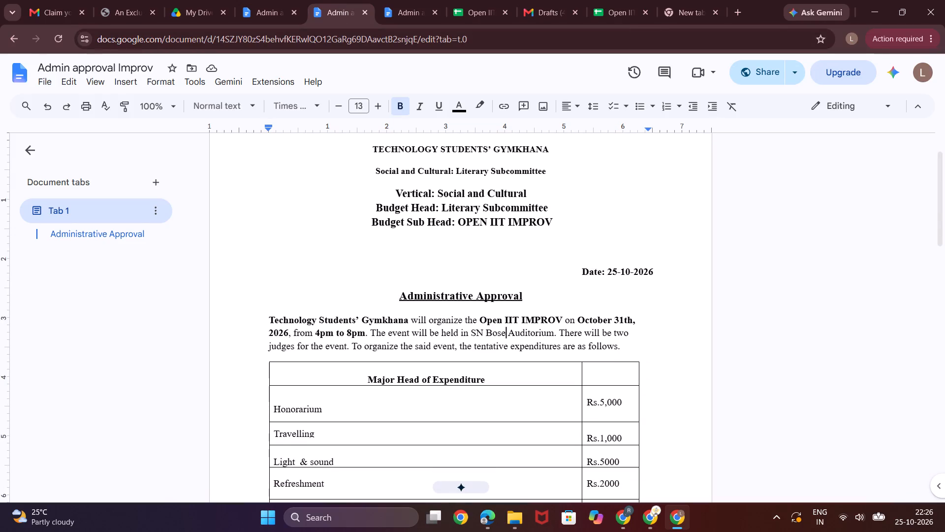
In the Admin approval Scrabble document, change the venue from SN Bose to Raman Auditorium.
{"action": "left_click", "coordinate": [275, 6]}
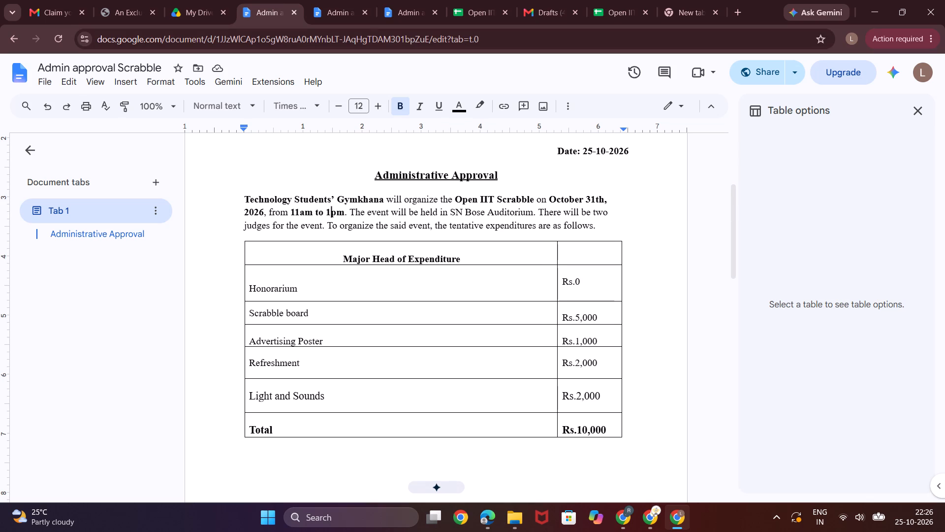
{"action": "left_click", "coordinate": [485, 212]}
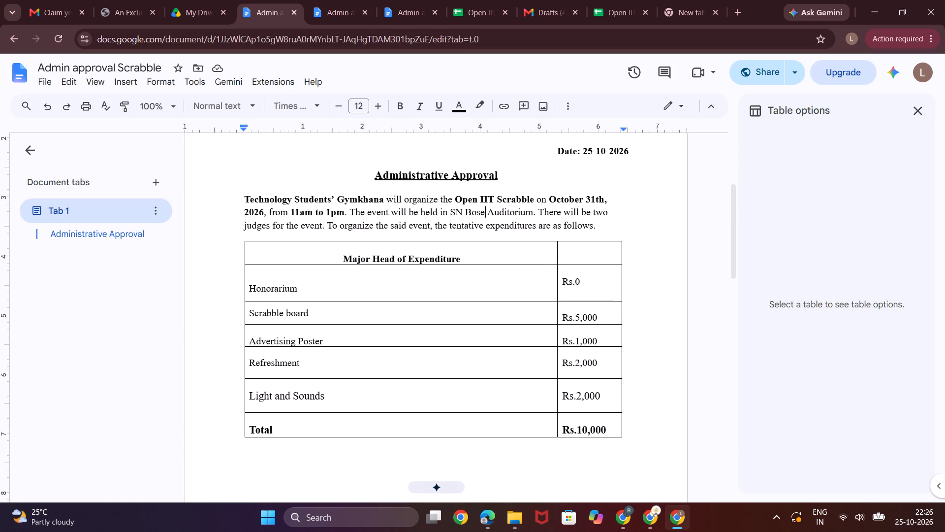
{"action": "key", "text": "BackSpace"}
{"action": "key", "text": "BackSpace"}
{"action": "key", "text": "BackSpace"}
{"action": "key", "text": "BackSpace"}
{"action": "key", "text": "BackSpace"}
{"action": "key", "text": "BackSpace"}
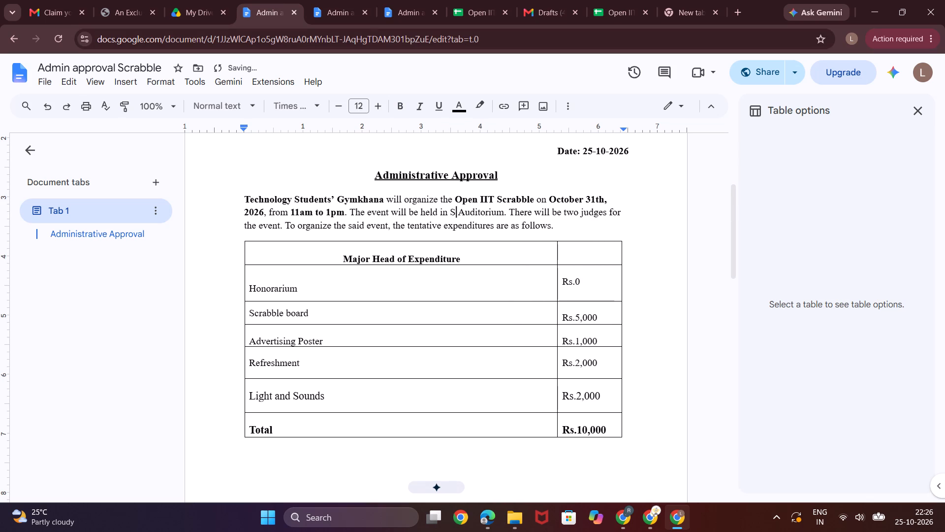
{"action": "key", "text": "BackSpace"}
{"action": "key", "text": "shift+r"}
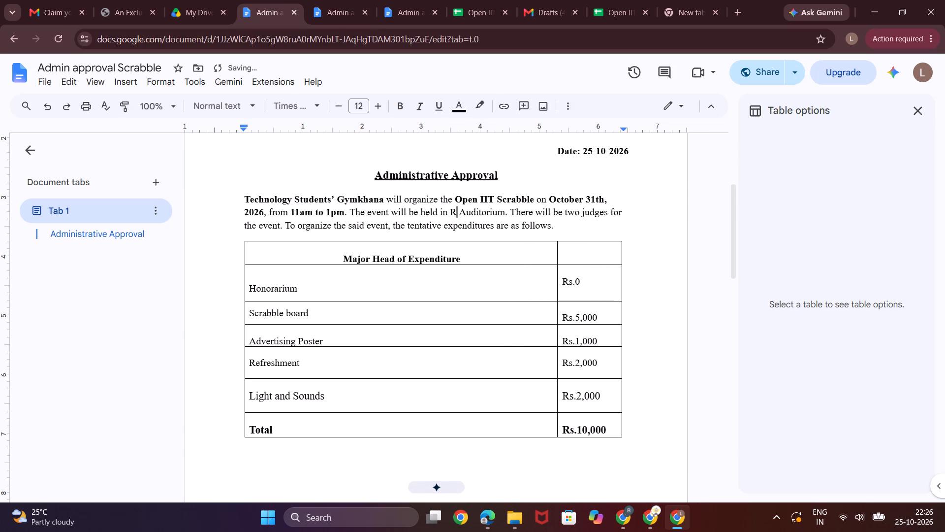
{"action": "key", "text": "a"}
{"action": "key", "text": "m"}
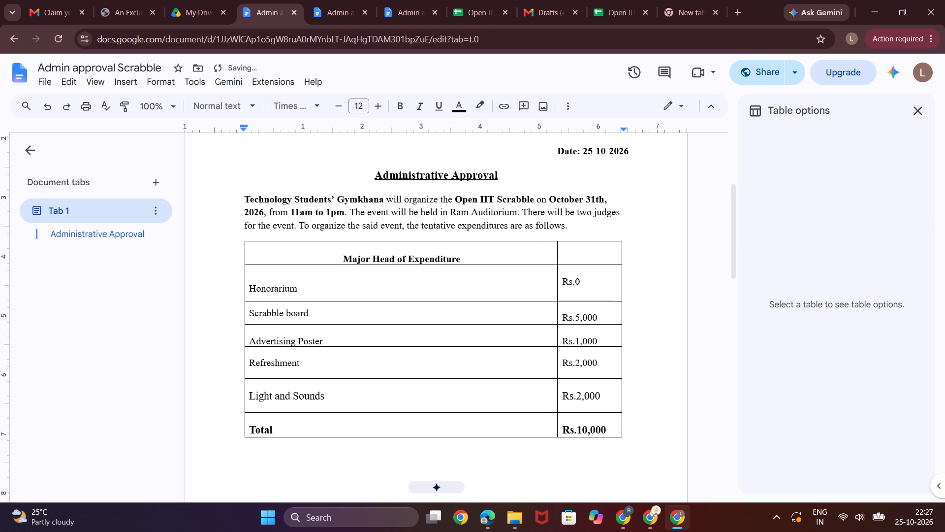
{"action": "type", "text": "an"}
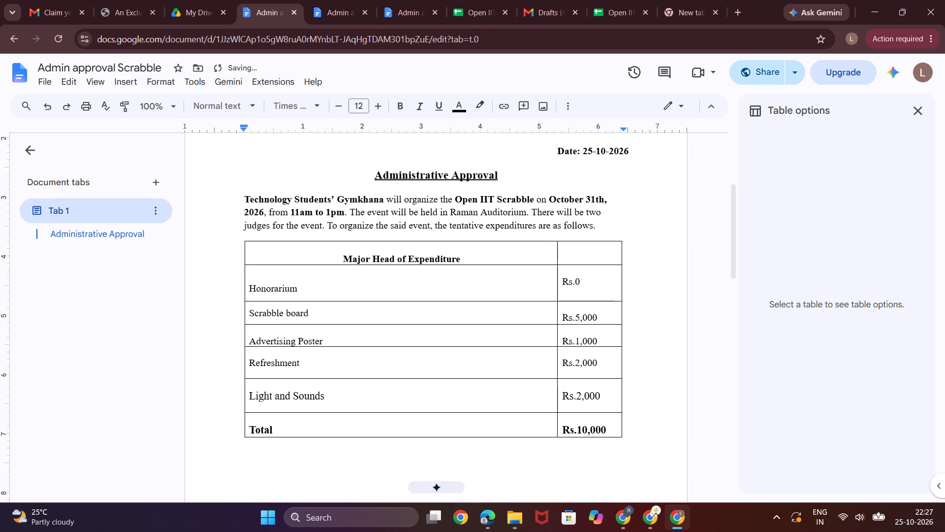
Close the table options shown beside the Scrabble approval document.
{"action": "left_click", "coordinate": [479, 370]}
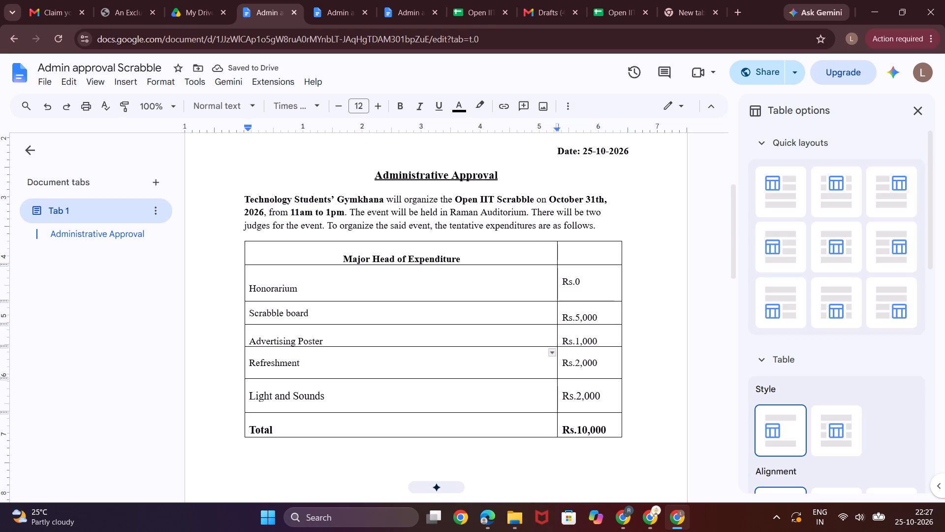
{"action": "left_click", "coordinate": [641, 250]}
{"action": "left_click", "coordinate": [637, 281]}
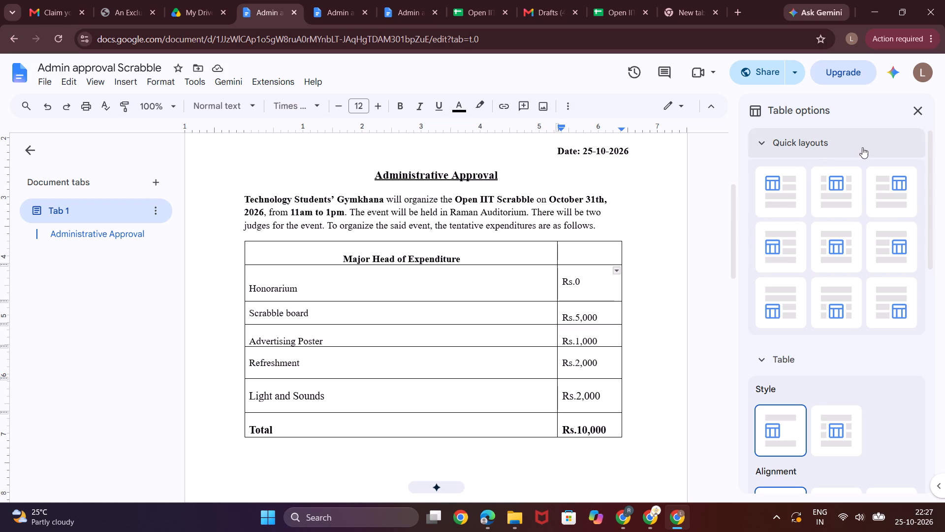
{"action": "left_click", "coordinate": [913, 113]}
{"action": "left_click", "coordinate": [760, 303]}
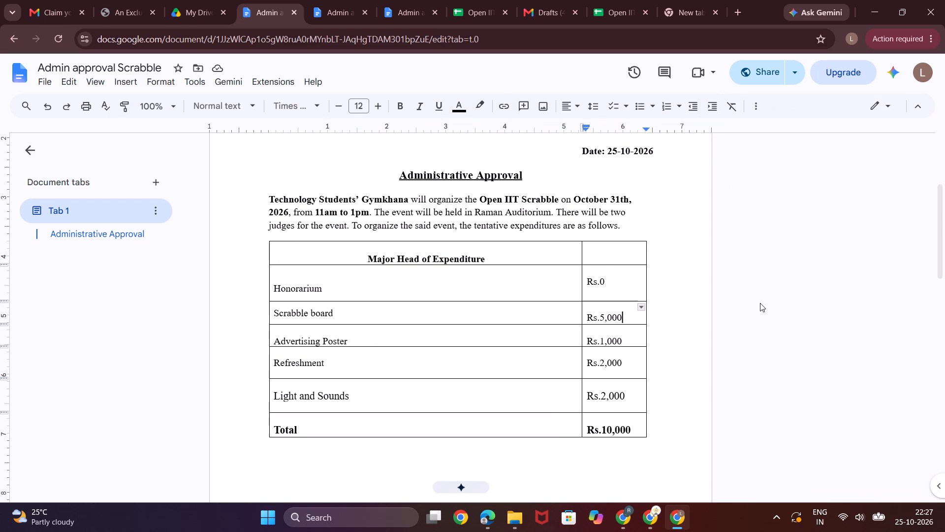
Switch back to the Canva poster and set the title background photo's custom duotone highlights to light pink #FFA4A4.
{"action": "left_click", "coordinate": [199, 5]}
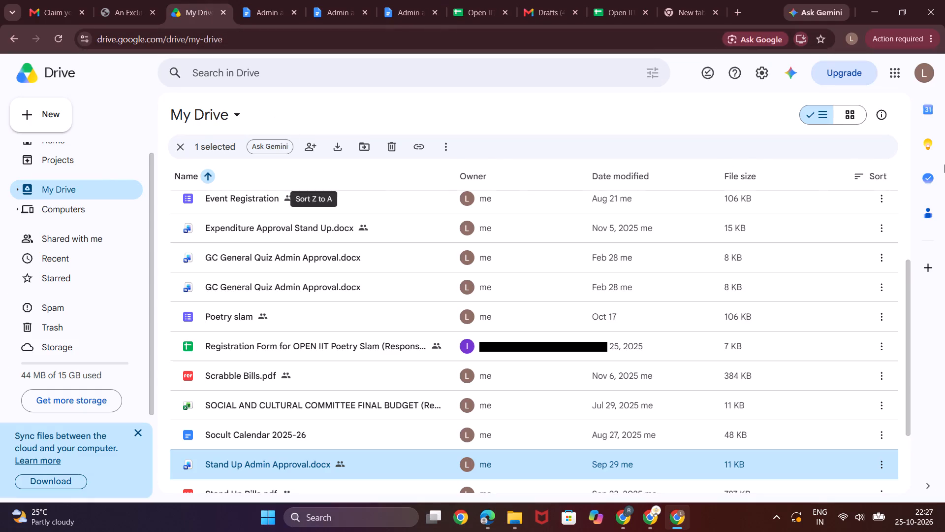
{"action": "left_click", "coordinate": [651, 516]}
{"action": "scroll", "coordinate": [615, 323], "scroll_direction": "up", "scroll_amount": 4}
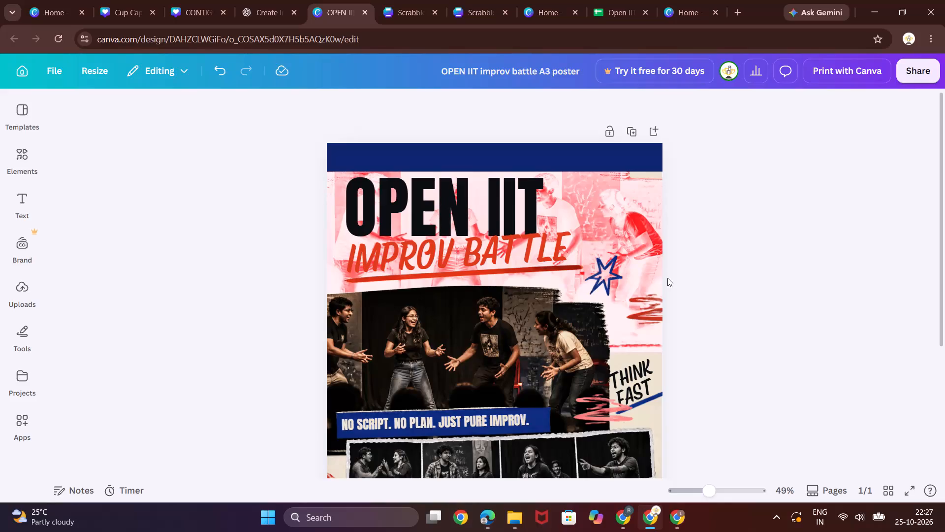
{"action": "scroll", "coordinate": [630, 254], "scroll_direction": "down", "scroll_amount": 4}
{"action": "left_click", "coordinate": [755, 258]}
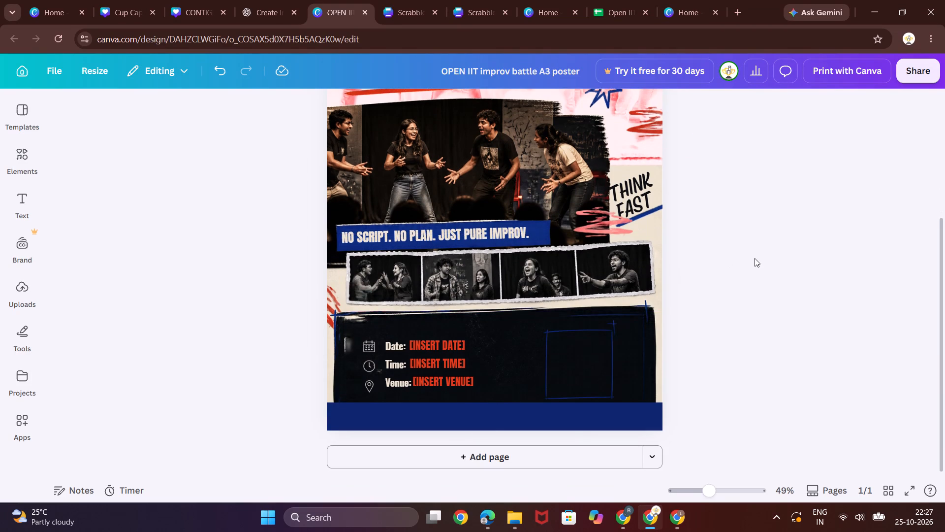
{"action": "scroll", "coordinate": [760, 271], "scroll_direction": "up", "scroll_amount": 2}
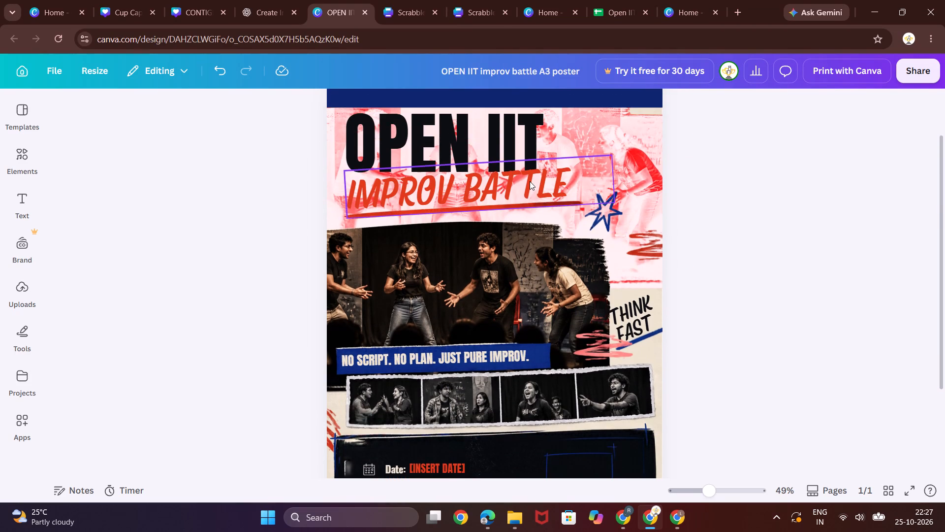
{"action": "left_click", "coordinate": [530, 181]}
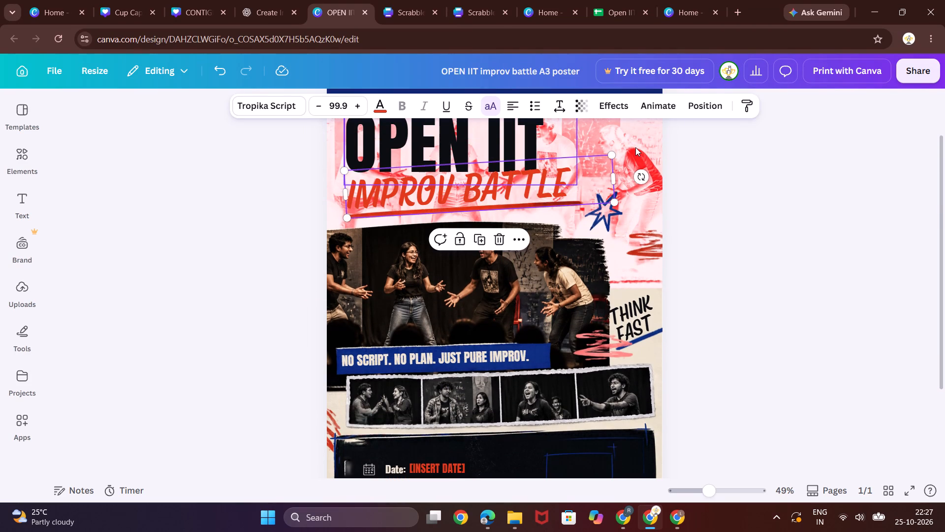
{"action": "left_click", "coordinate": [635, 147]}
{"action": "left_click", "coordinate": [259, 104]}
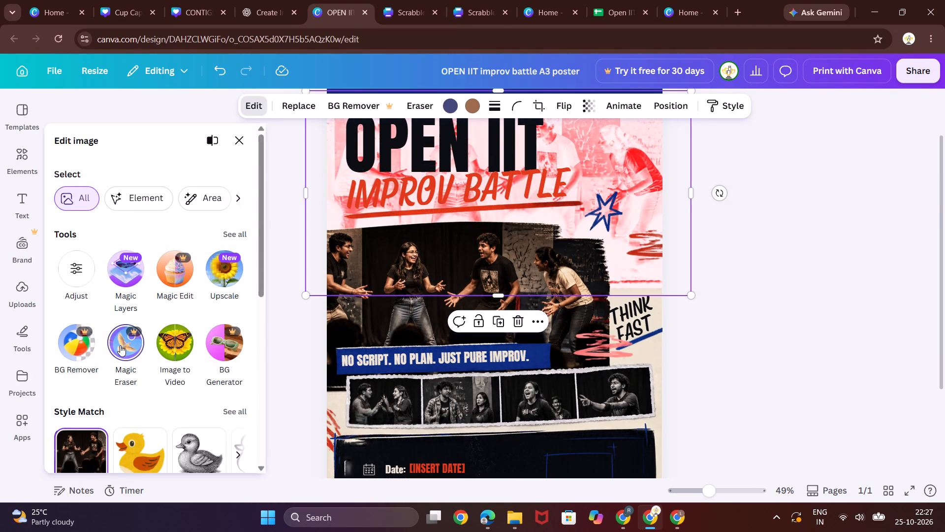
{"action": "scroll", "coordinate": [120, 345], "scroll_direction": "down", "scroll_amount": 2}
{"action": "scroll", "coordinate": [195, 300], "scroll_direction": "down", "scroll_amount": 2}
{"action": "left_click", "coordinate": [220, 313]}
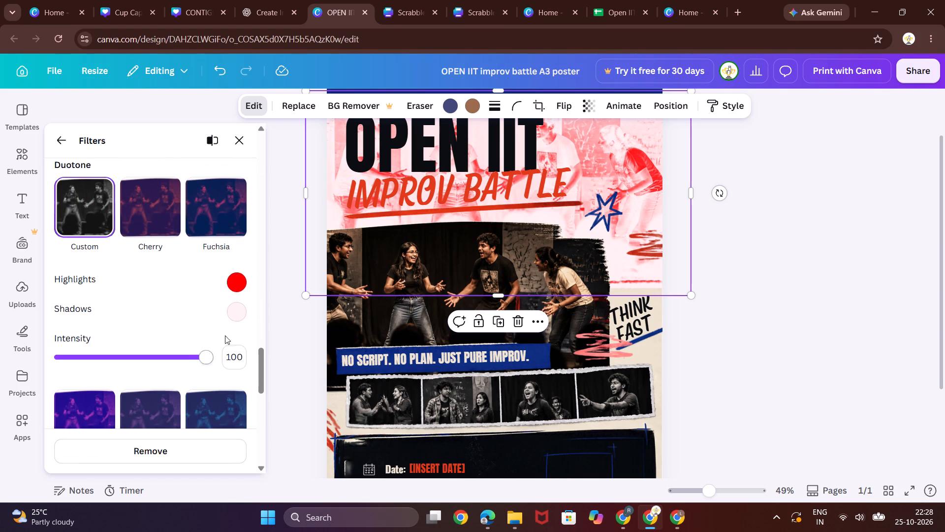
{"action": "left_click", "coordinate": [229, 283]}
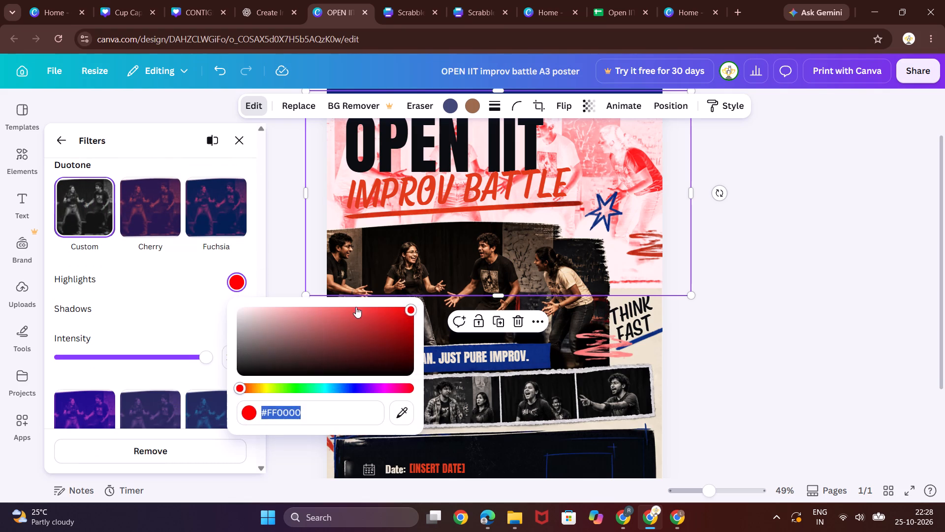
{"action": "left_click_drag", "start_coordinate": [380, 307], "coordinate": [304, 300]}
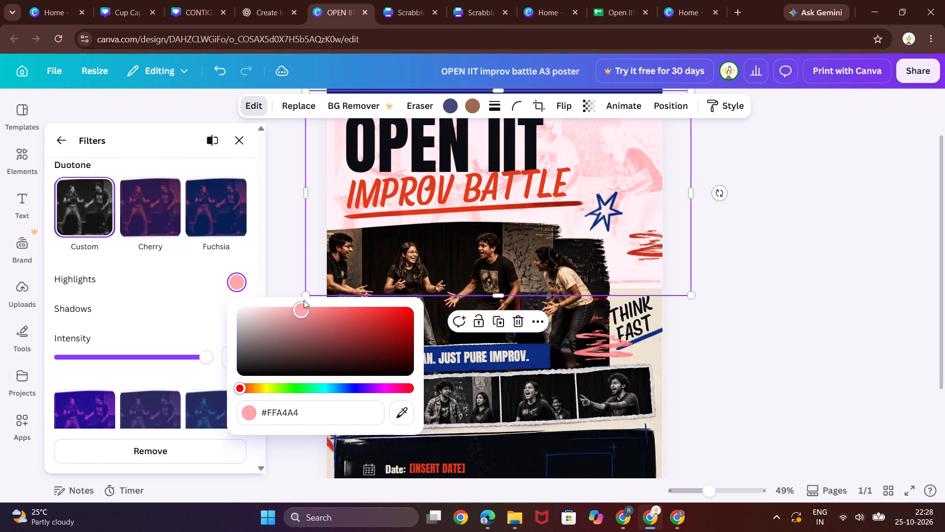
Set the title background photo's custom duotone highlights to a deeper pink, #FF9595, and close the filter settings.
{"action": "left_click_drag", "start_coordinate": [304, 300], "coordinate": [301, 296]}
{"action": "left_click_drag", "start_coordinate": [301, 296], "coordinate": [311, 298]}
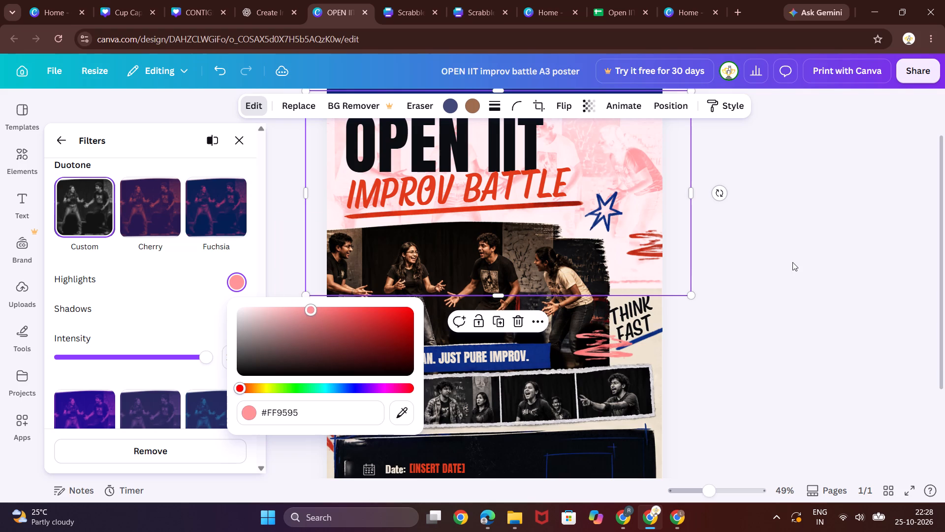
{"action": "left_click", "coordinate": [792, 262]}
{"action": "left_click", "coordinate": [792, 262]}
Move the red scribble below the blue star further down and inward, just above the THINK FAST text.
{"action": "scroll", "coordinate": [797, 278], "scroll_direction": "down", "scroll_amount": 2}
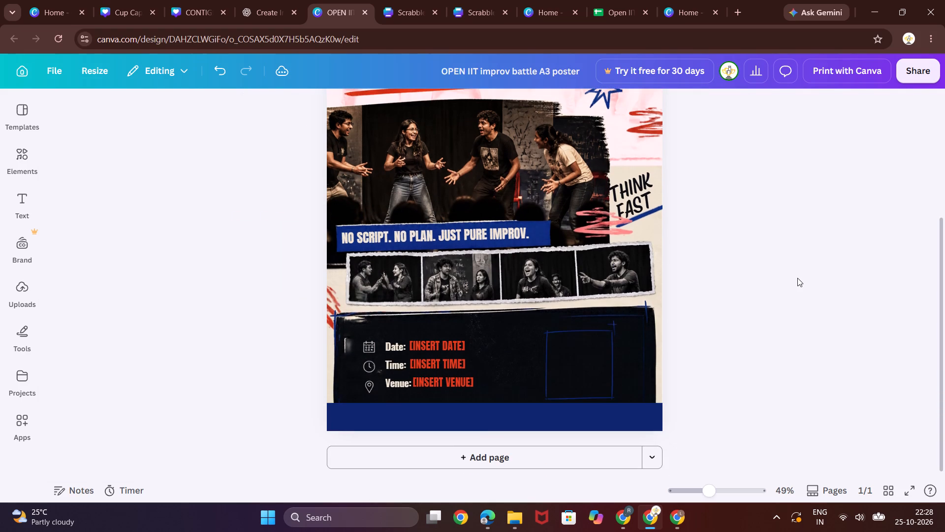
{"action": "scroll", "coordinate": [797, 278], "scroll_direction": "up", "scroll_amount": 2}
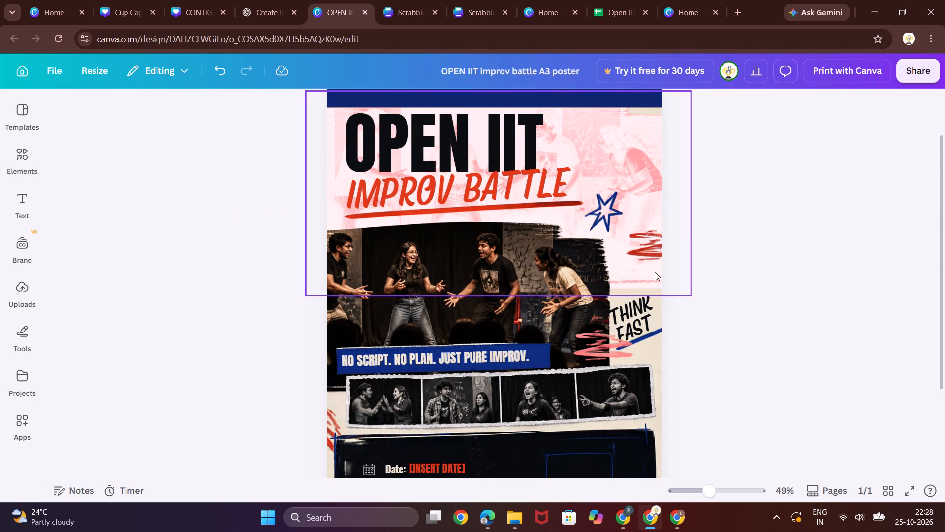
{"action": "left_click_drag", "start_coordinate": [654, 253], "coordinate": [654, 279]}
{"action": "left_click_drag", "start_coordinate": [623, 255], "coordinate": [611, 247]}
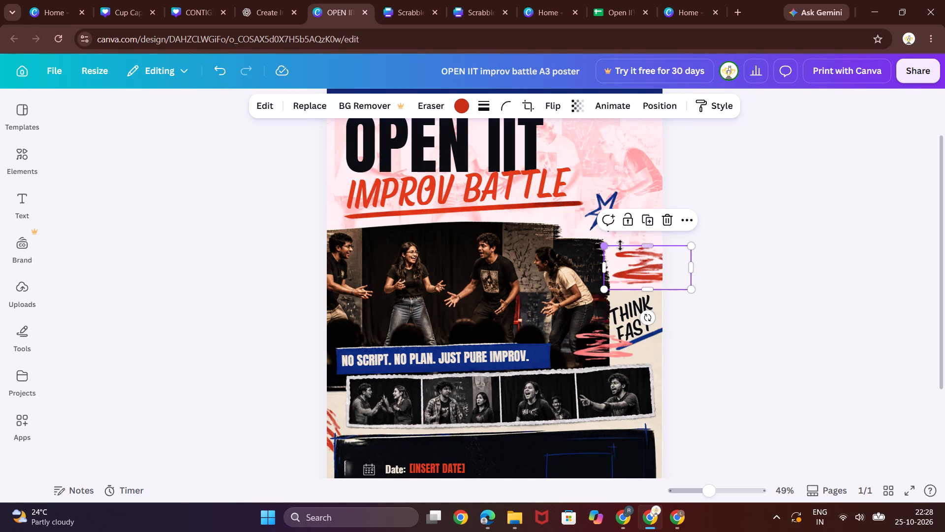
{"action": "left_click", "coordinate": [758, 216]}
Move the IMPROV BATTLE text together with its red underline to the right beneath OPEN IIT.
{"action": "scroll", "coordinate": [796, 224], "scroll_direction": "up", "scroll_amount": 1}
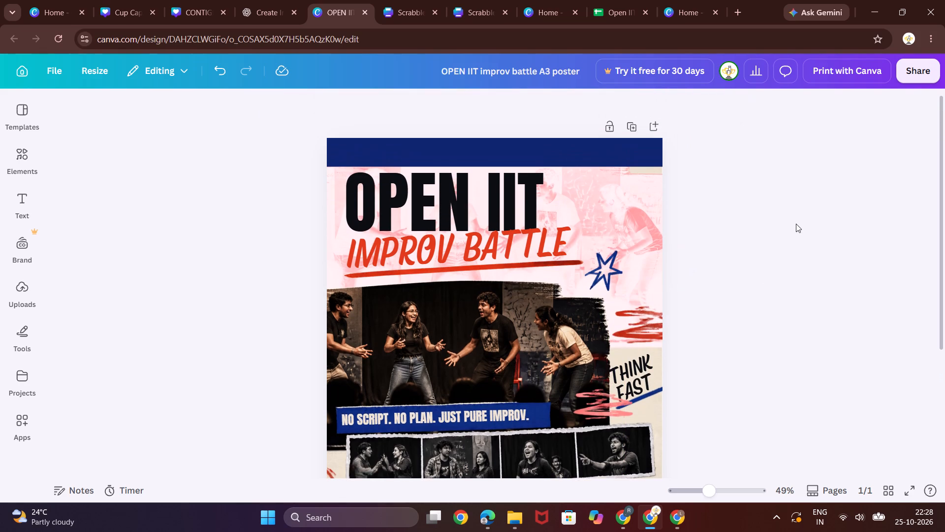
{"action": "left_click", "coordinate": [497, 266]}
{"action": "left_click", "coordinate": [519, 242], "text": "shift"}
{"action": "left_click_drag", "start_coordinate": [507, 245], "coordinate": [529, 246]}
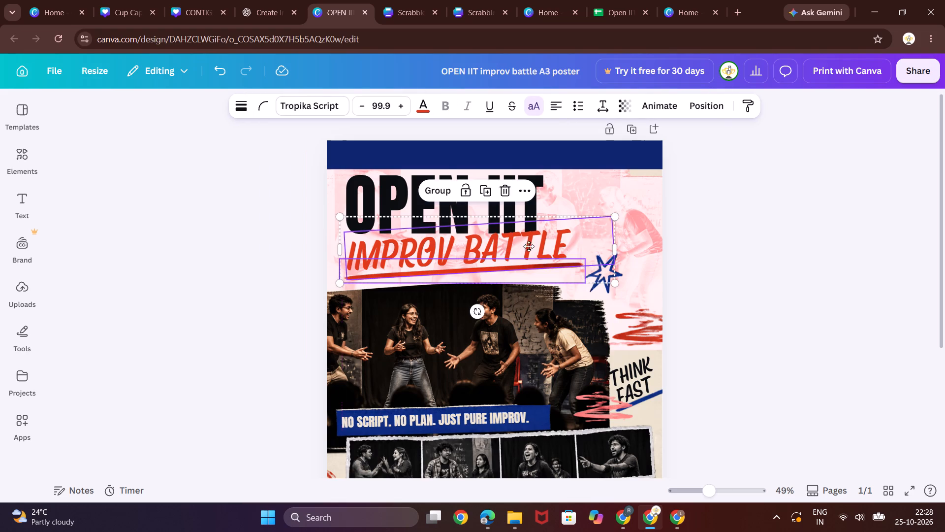
{"action": "left_click_drag", "start_coordinate": [529, 246], "coordinate": [564, 244]}
Reposition the blue star at the poster's right edge, beside the end of the IMPROV BATTLE underline.
{"action": "left_click_drag", "start_coordinate": [605, 285], "coordinate": [619, 296]}
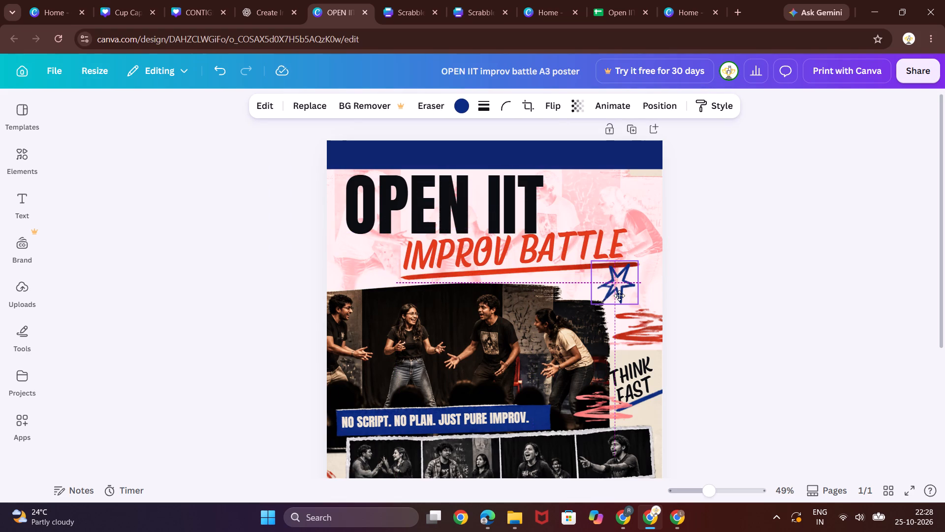
{"action": "left_click_drag", "start_coordinate": [619, 296], "coordinate": [599, 209]}
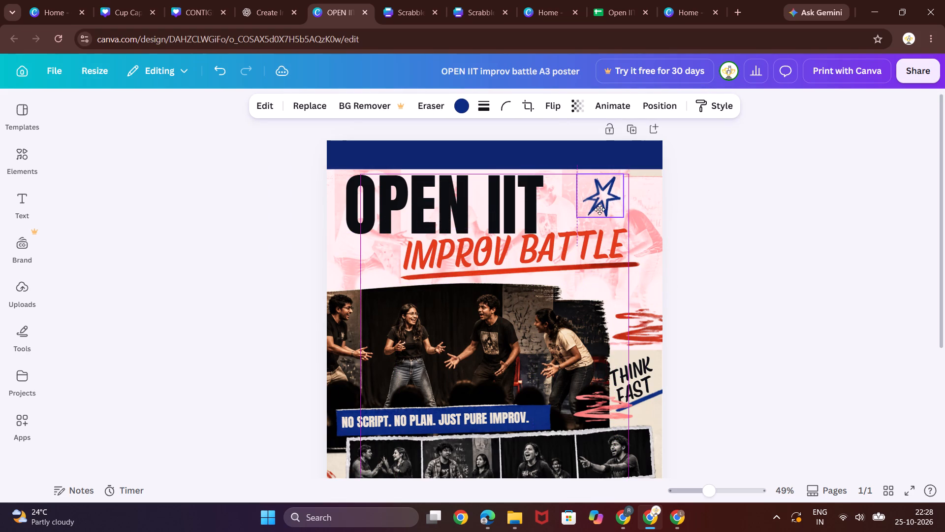
{"action": "left_click_drag", "start_coordinate": [599, 209], "coordinate": [614, 221]}
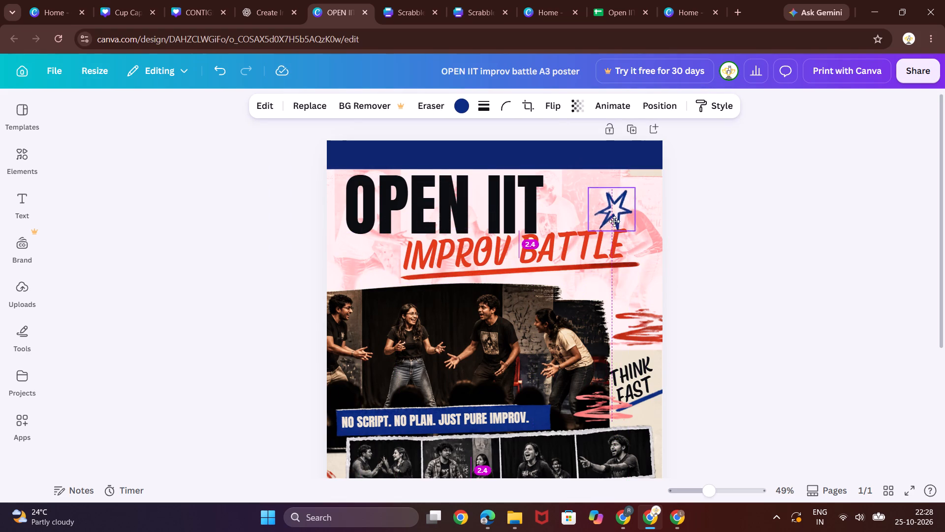
{"action": "left_click_drag", "start_coordinate": [614, 221], "coordinate": [641, 271]}
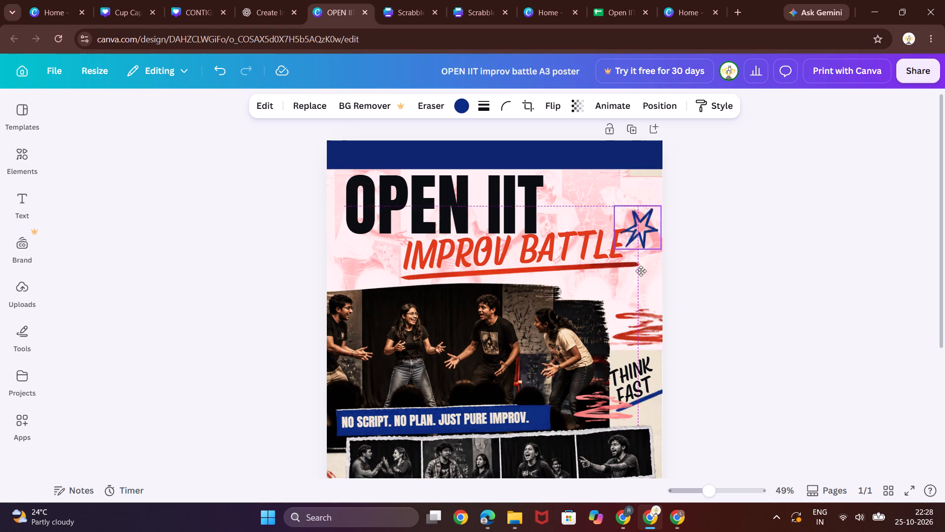
{"action": "left_click_drag", "start_coordinate": [641, 271], "coordinate": [647, 285]}
{"action": "left_click", "coordinate": [759, 237]}
Move the red scribble above THINK FAST to the poster's left edge, beside IMPROV BATTLE and above the main photo.
{"action": "scroll", "coordinate": [803, 267], "scroll_direction": "down", "scroll_amount": 2}
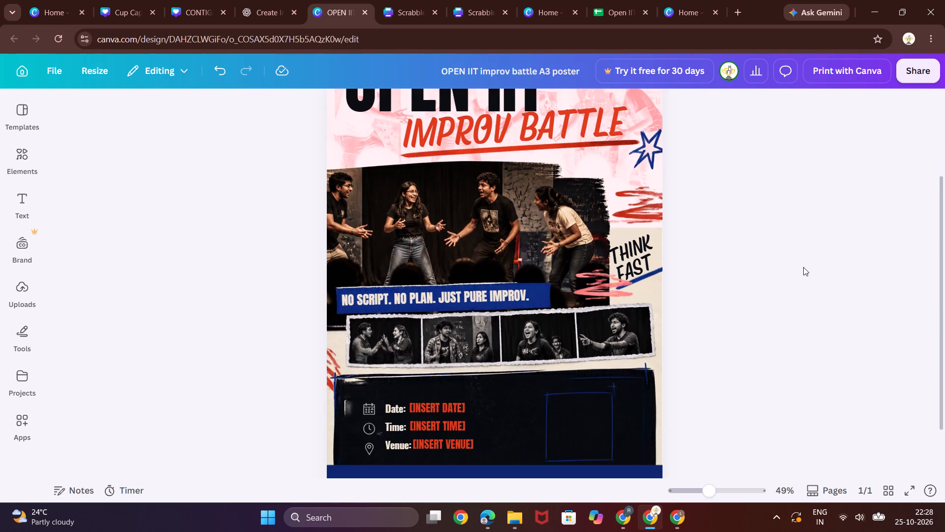
{"action": "scroll", "coordinate": [803, 267], "scroll_direction": "up", "scroll_amount": 1}
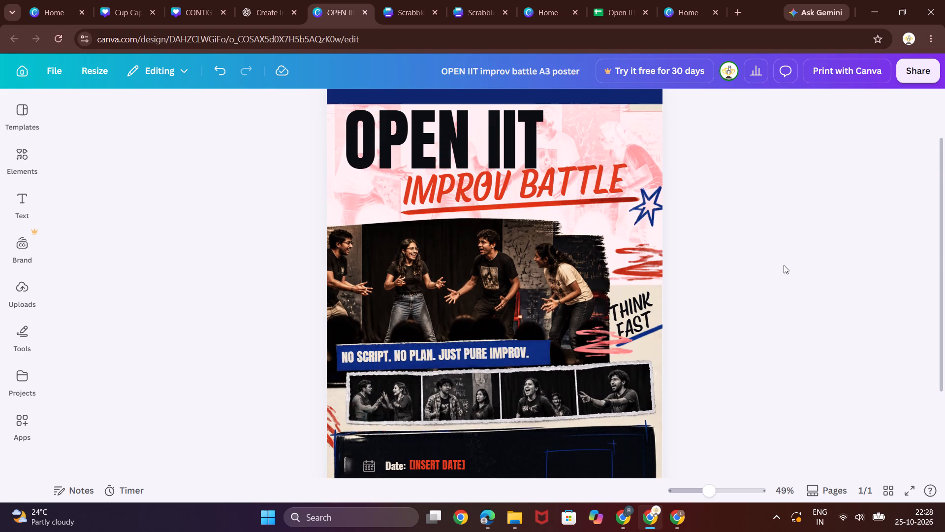
{"action": "left_click_drag", "start_coordinate": [645, 265], "coordinate": [347, 209]}
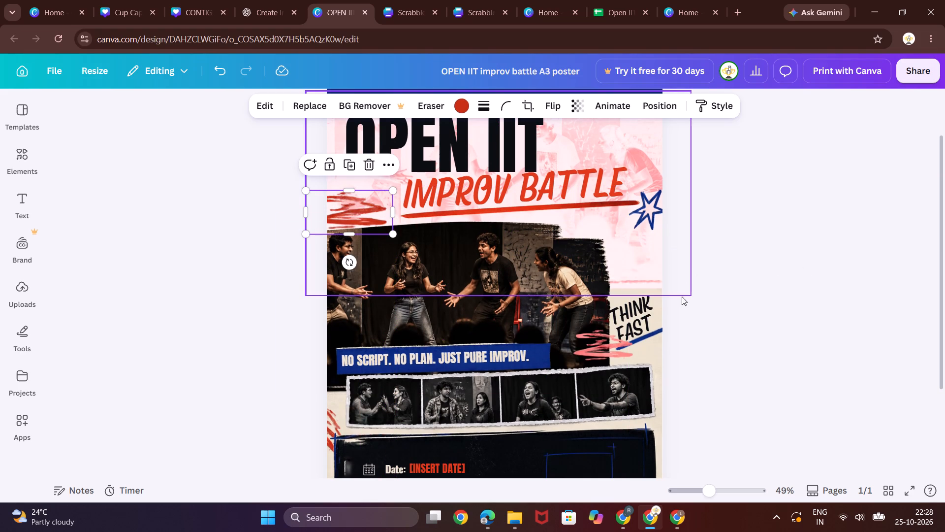
Move the THINK FAST text together with its blue underline slightly upward, beside the main stage photo.
{"action": "left_click_drag", "start_coordinate": [678, 342], "coordinate": [656, 321]}
{"action": "left_click_drag", "start_coordinate": [649, 315], "coordinate": [653, 290]}
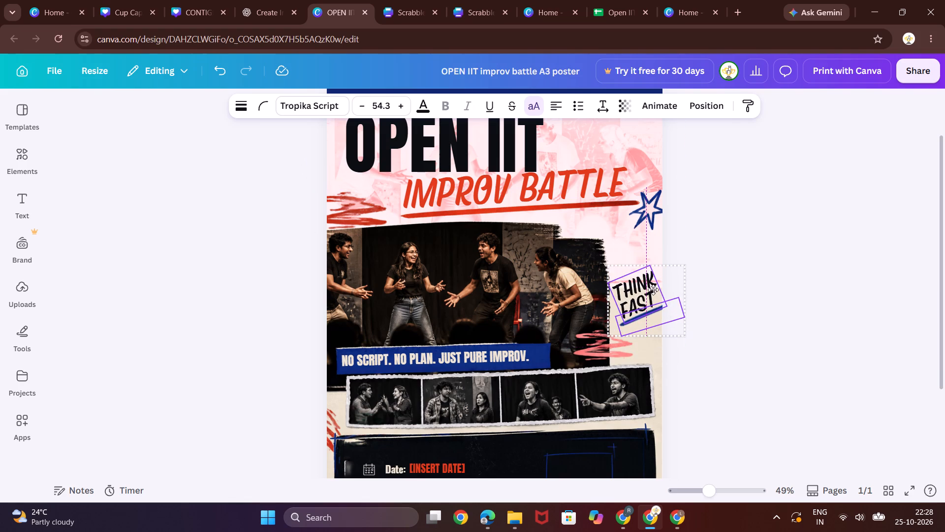
{"action": "left_click_drag", "start_coordinate": [653, 290], "coordinate": [649, 293]}
{"action": "left_click", "coordinate": [732, 278]}
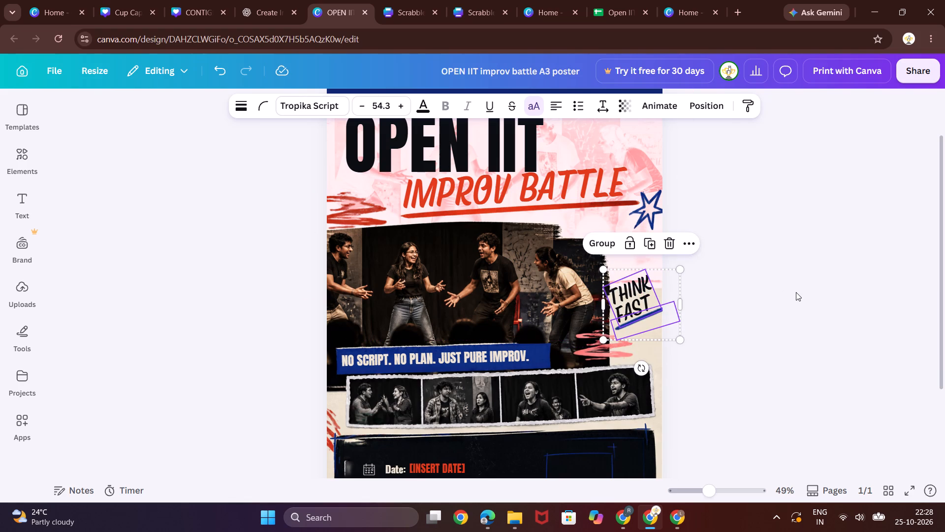
Review the rearranged poster's overall layout, including the whole page at 38% zoom.
{"action": "scroll", "coordinate": [796, 292], "scroll_direction": "down", "scroll_amount": 1}
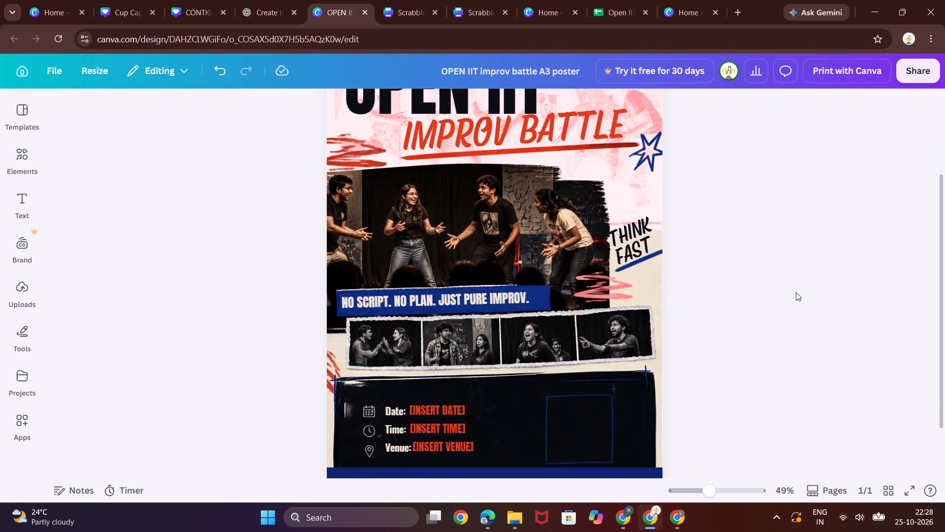
{"action": "scroll", "coordinate": [796, 292], "scroll_direction": "up", "scroll_amount": 1}
{"action": "scroll", "coordinate": [796, 292], "scroll_direction": "down", "scroll_amount": 1}
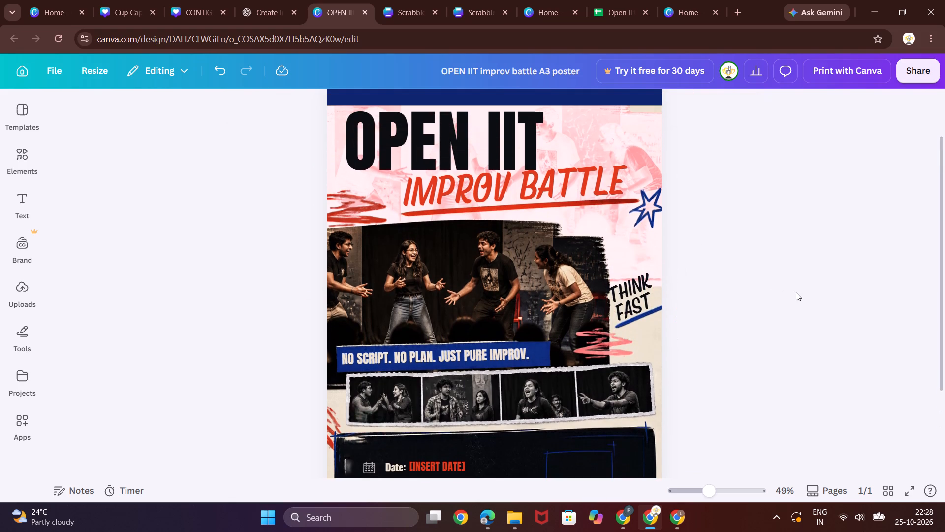
{"action": "scroll", "coordinate": [796, 292], "scroll_direction": "down", "scroll_amount": 1}
{"action": "scroll", "coordinate": [796, 292], "scroll_direction": "up", "scroll_amount": 2}
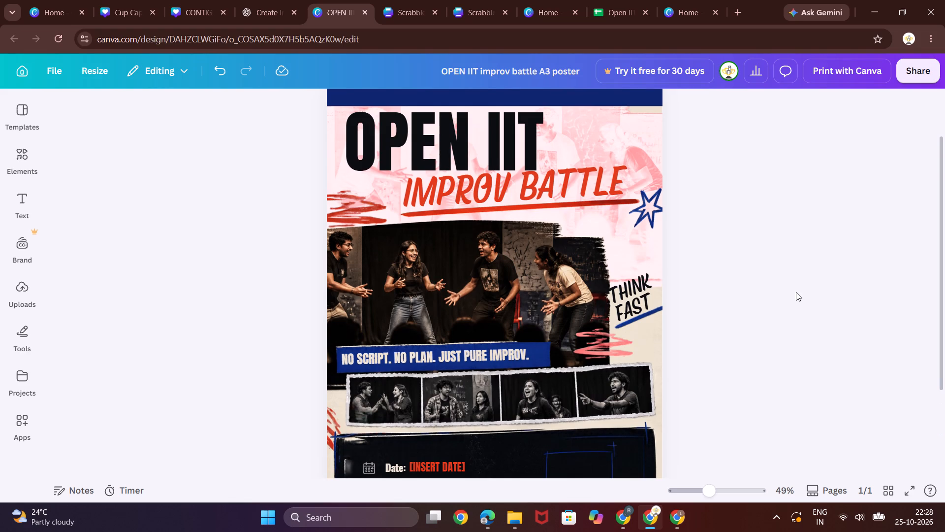
{"action": "scroll", "coordinate": [796, 292], "scroll_direction": "down", "scroll_amount": 1}
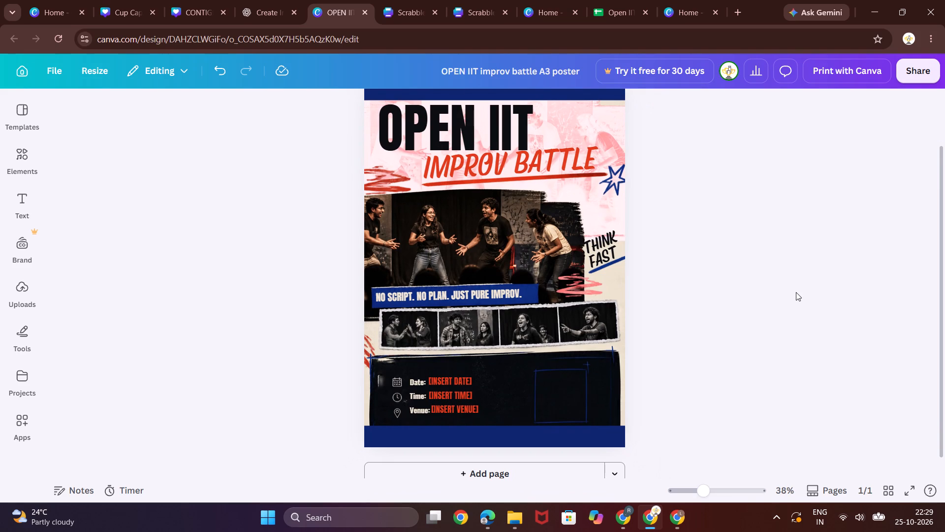
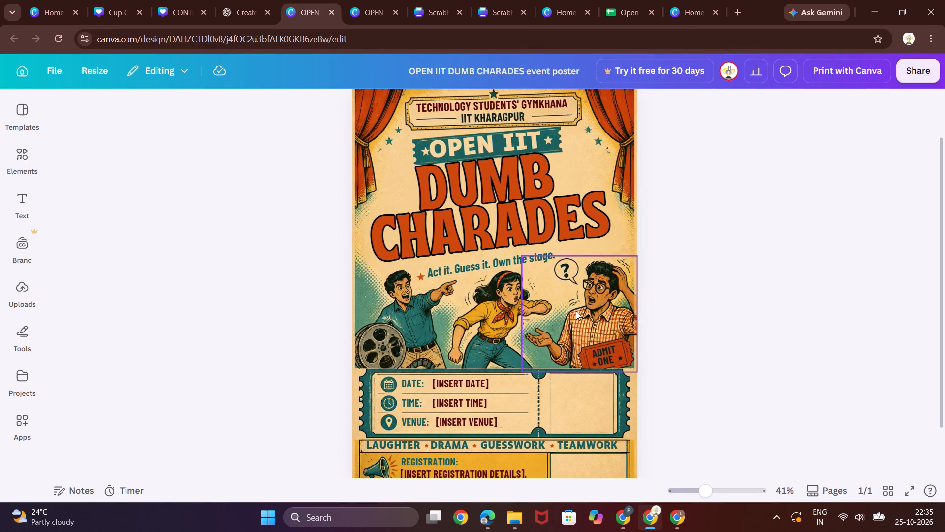
{"action": "left_click", "coordinate": [576, 312]}
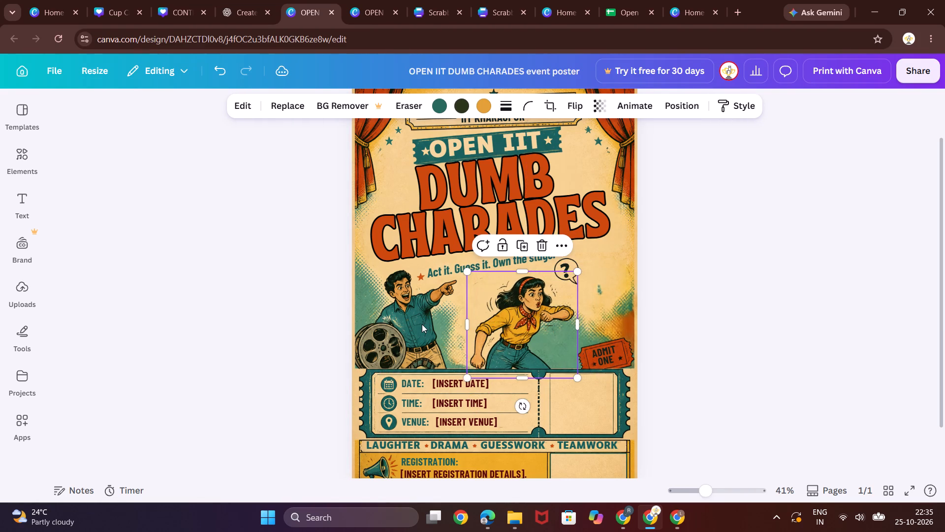
{"action": "left_click_drag", "start_coordinate": [419, 325], "coordinate": [427, 329]}
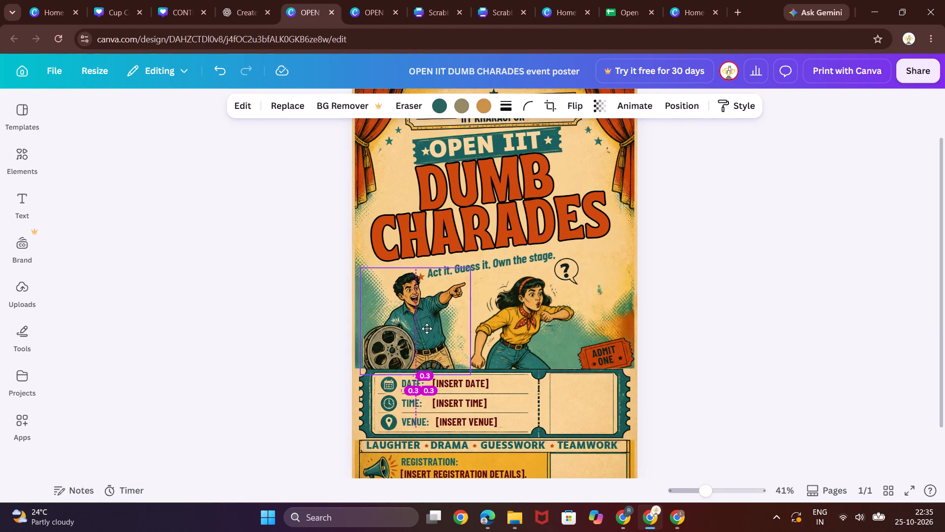
{"action": "left_click_drag", "start_coordinate": [427, 329], "coordinate": [425, 328]}
{"action": "left_click_drag", "start_coordinate": [553, 302], "coordinate": [559, 302]}
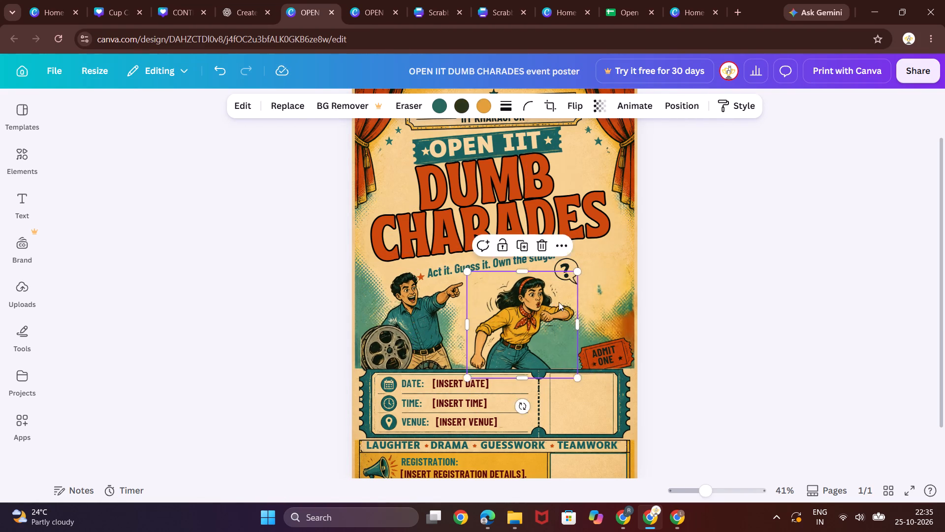
{"action": "left_click_drag", "start_coordinate": [559, 302], "coordinate": [560, 302]}
{"action": "left_click", "coordinate": [732, 271]}
Rotate the question-mark speech bubble about a quarter turn clockwise so that its tail points towards the woman.
{"action": "scroll", "coordinate": [742, 321], "scroll_direction": "down", "scroll_amount": 3}
{"action": "scroll", "coordinate": [742, 321], "scroll_direction": "up", "scroll_amount": 2}
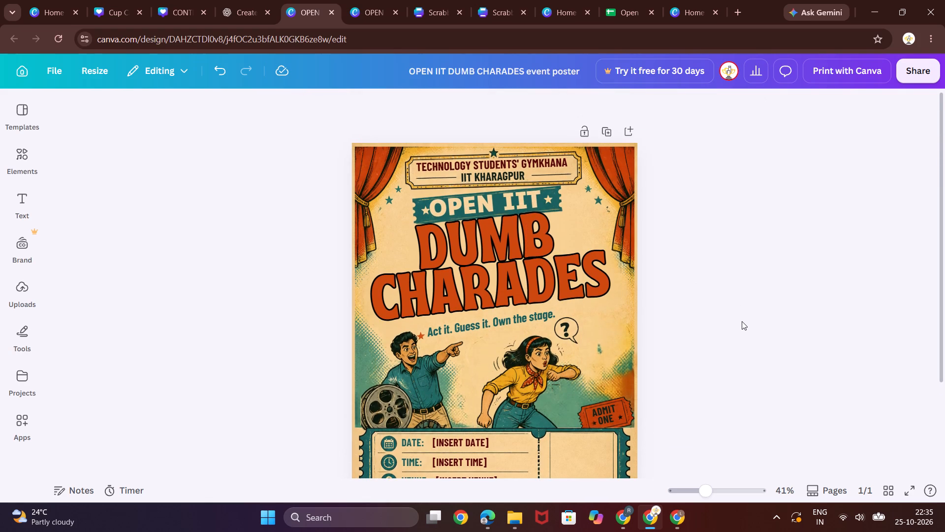
{"action": "scroll", "coordinate": [742, 321], "scroll_direction": "down", "scroll_amount": 1}
{"action": "left_click", "coordinate": [728, 335]}
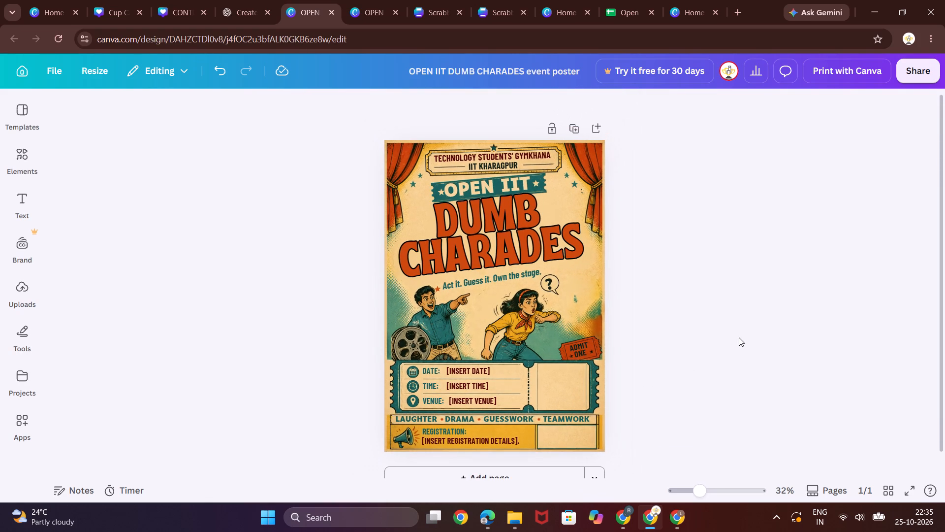
{"action": "left_click", "coordinate": [555, 282]}
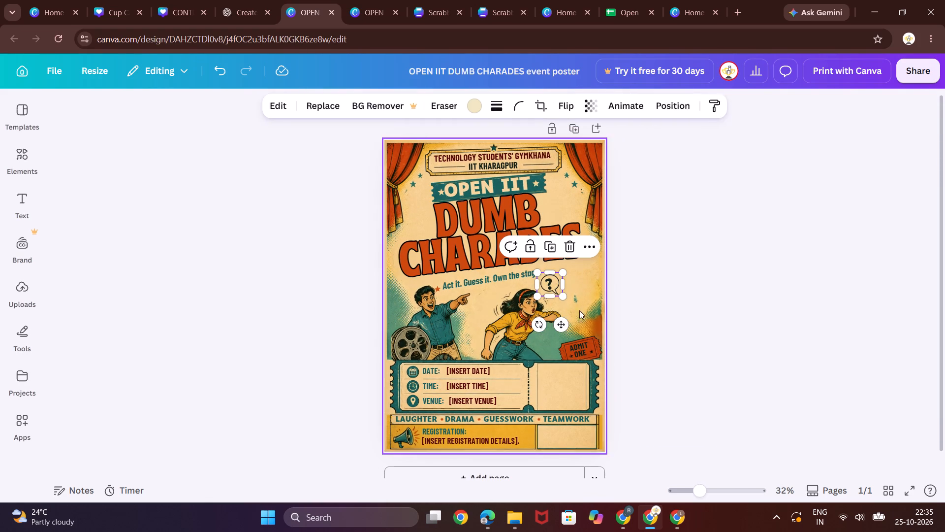
{"action": "left_click_drag", "start_coordinate": [540, 328], "coordinate": [463, 285]}
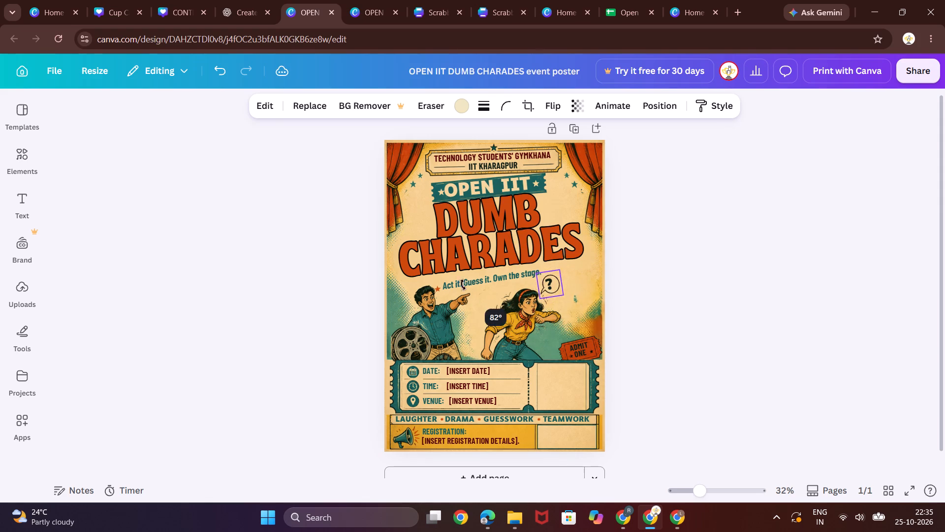
{"action": "left_click_drag", "start_coordinate": [463, 285], "coordinate": [436, 265]}
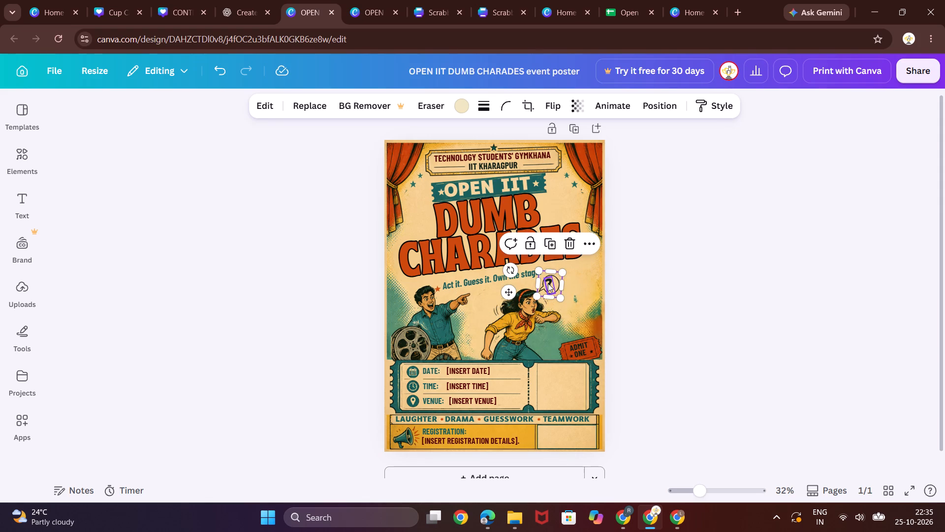
{"action": "left_click", "coordinate": [548, 283]}
{"action": "left_click", "coordinate": [713, 261]}
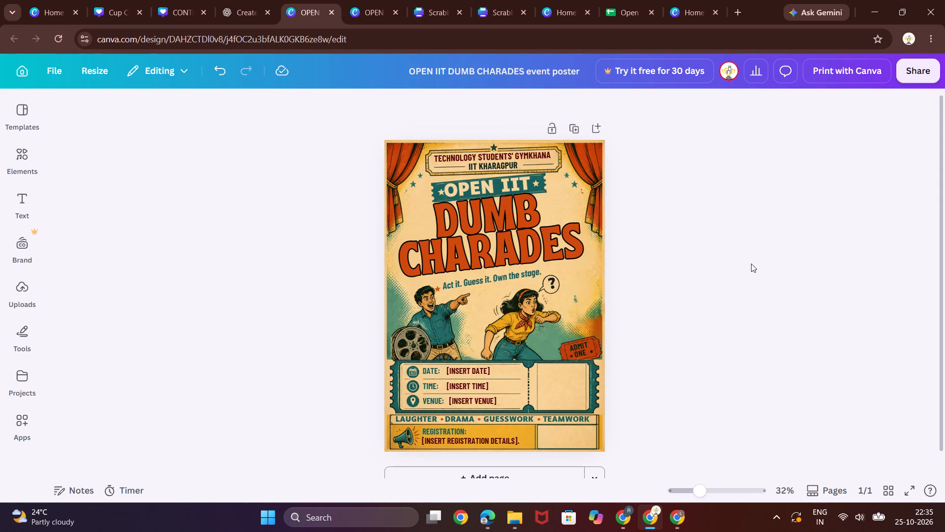
Nudge the pointing man with the film reel slightly lower, towards the ticket panel.
{"action": "left_click", "coordinate": [411, 342]}
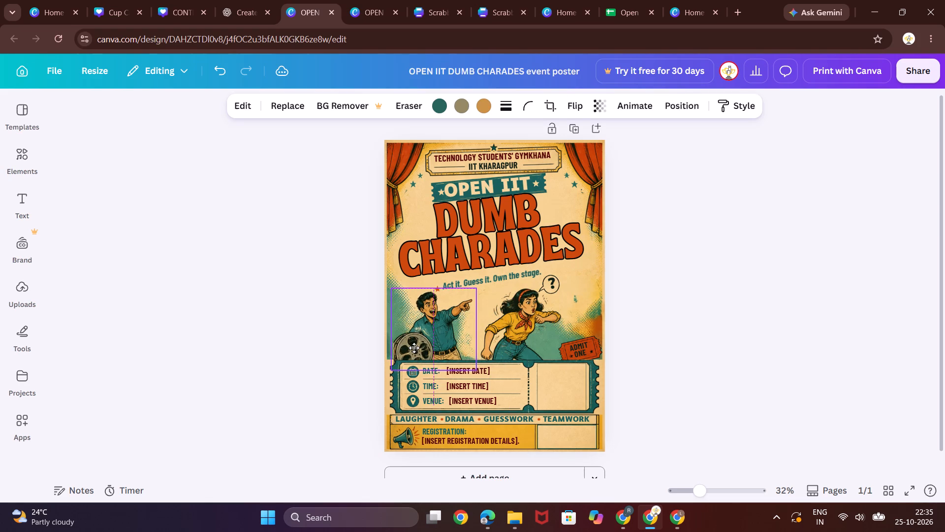
{"action": "left_click", "coordinate": [724, 241]}
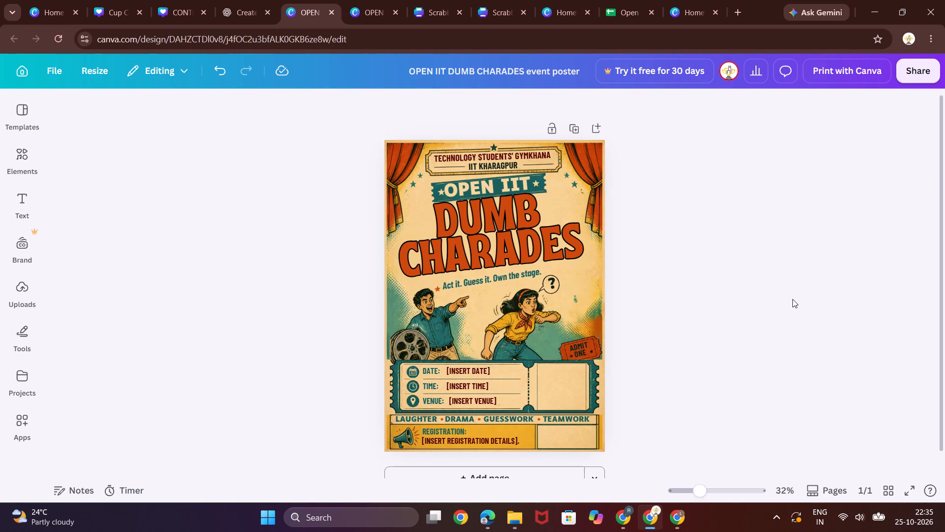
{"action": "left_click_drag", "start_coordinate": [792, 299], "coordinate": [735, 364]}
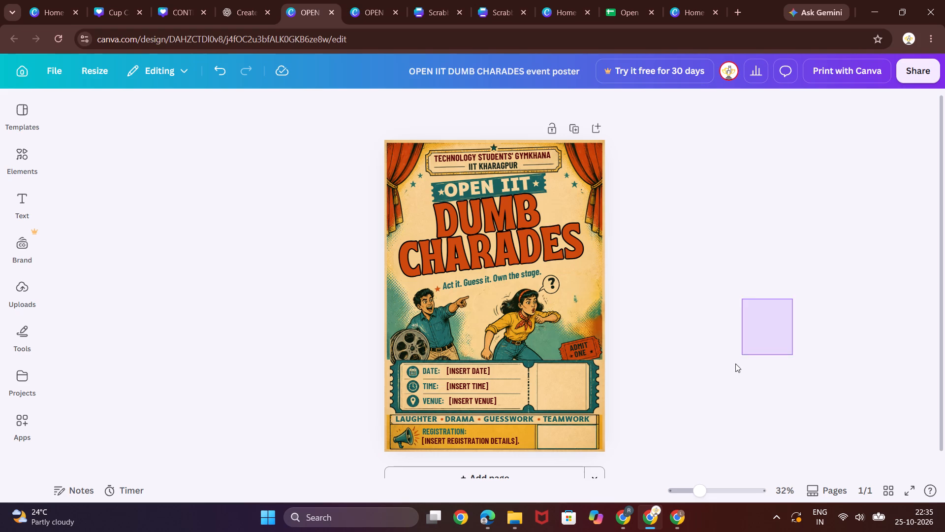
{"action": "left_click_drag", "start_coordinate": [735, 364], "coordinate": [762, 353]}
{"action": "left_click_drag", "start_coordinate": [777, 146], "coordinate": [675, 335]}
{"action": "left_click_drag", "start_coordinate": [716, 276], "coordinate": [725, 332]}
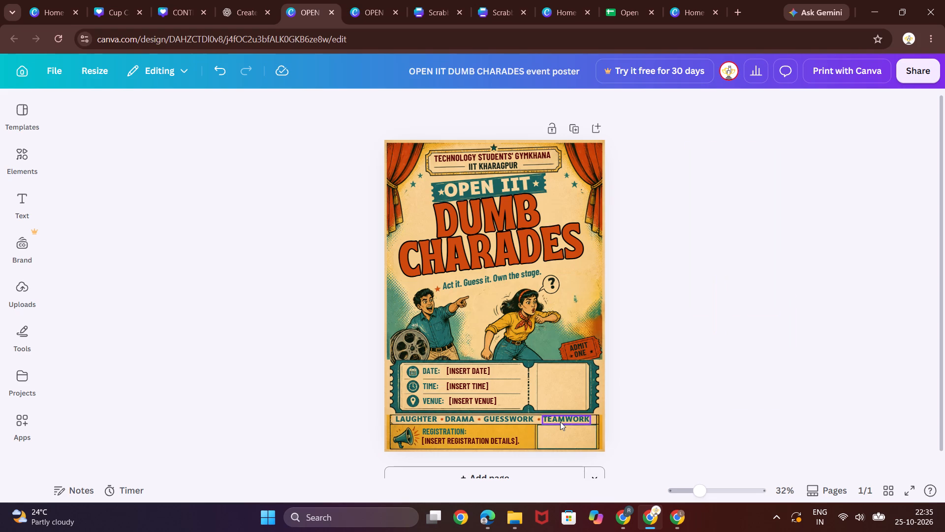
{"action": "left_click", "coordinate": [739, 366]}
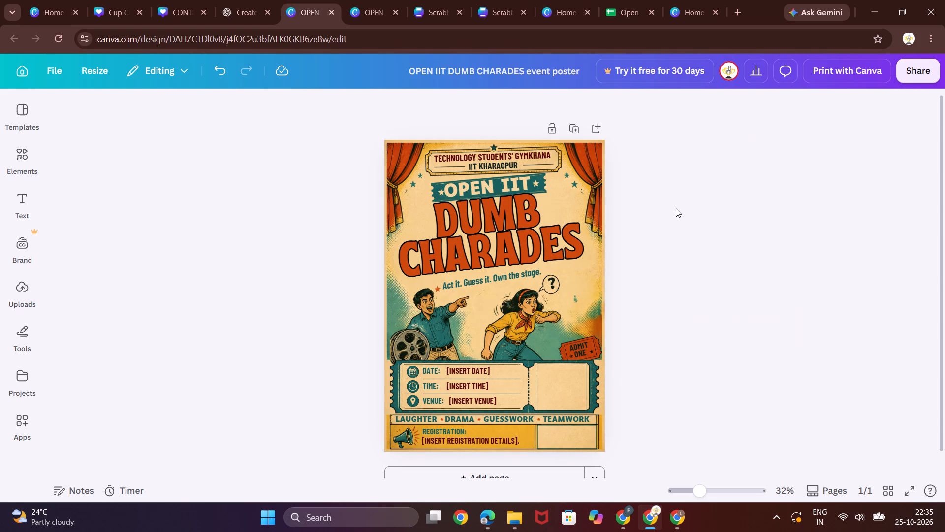